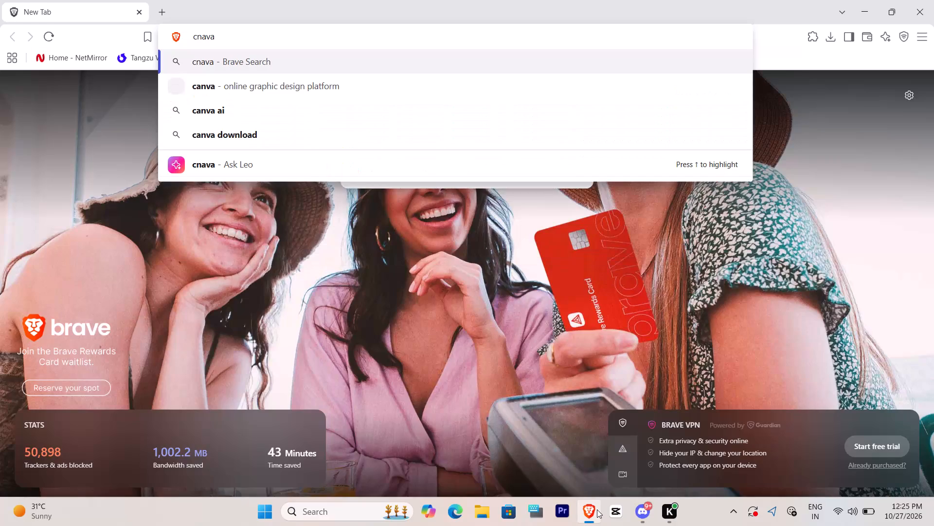
Search the web for "canva" and open the canva.com result "Explore Canva Features to Unlock Your Creativity".
{"action": "key", "text": "Down"}
{"action": "key", "text": "Down"}
{"action": "key", "text": "Up"}
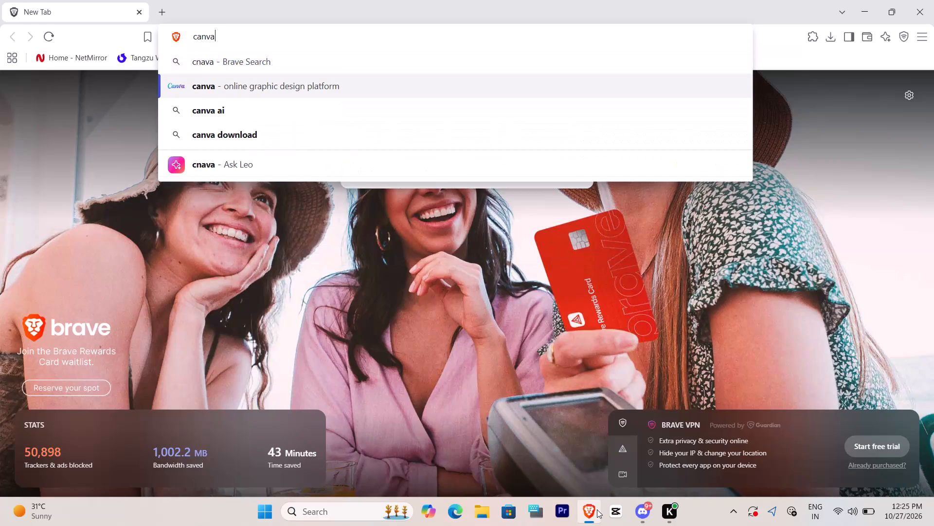
{"action": "key", "text": "Return"}
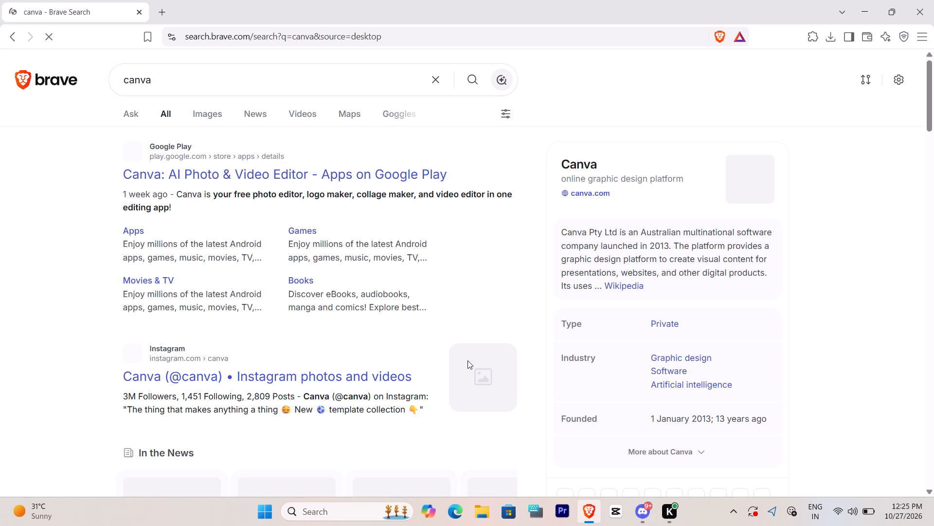
{"action": "scroll", "coordinate": [234, 345], "scroll_direction": "down", "scroll_amount": 3}
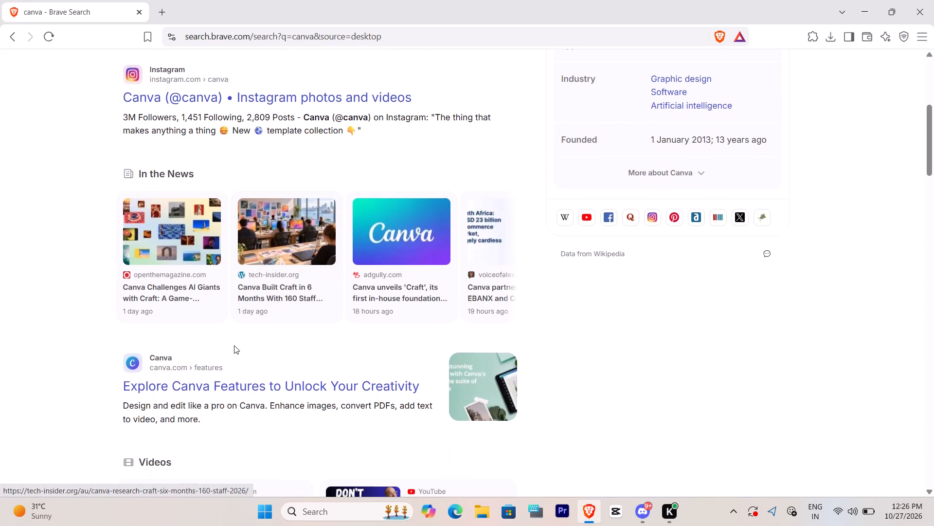
{"action": "left_click", "coordinate": [214, 377]}
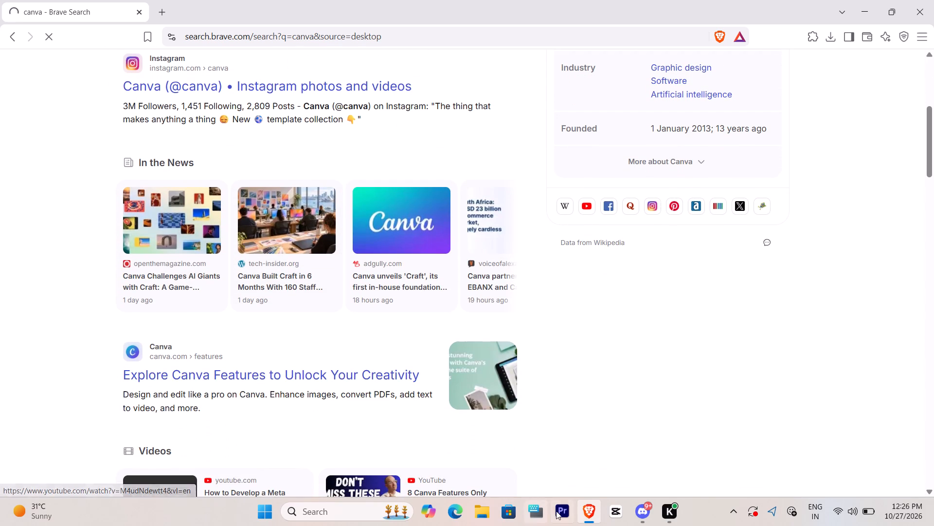
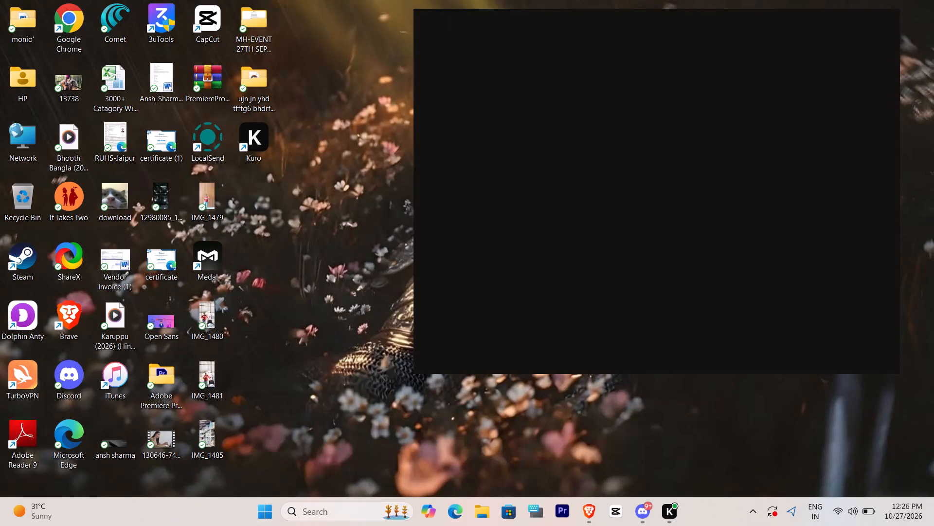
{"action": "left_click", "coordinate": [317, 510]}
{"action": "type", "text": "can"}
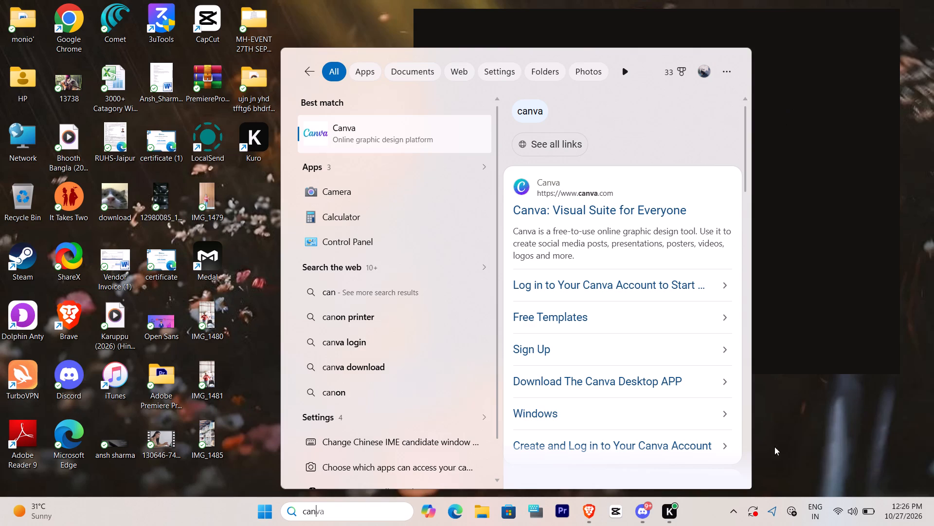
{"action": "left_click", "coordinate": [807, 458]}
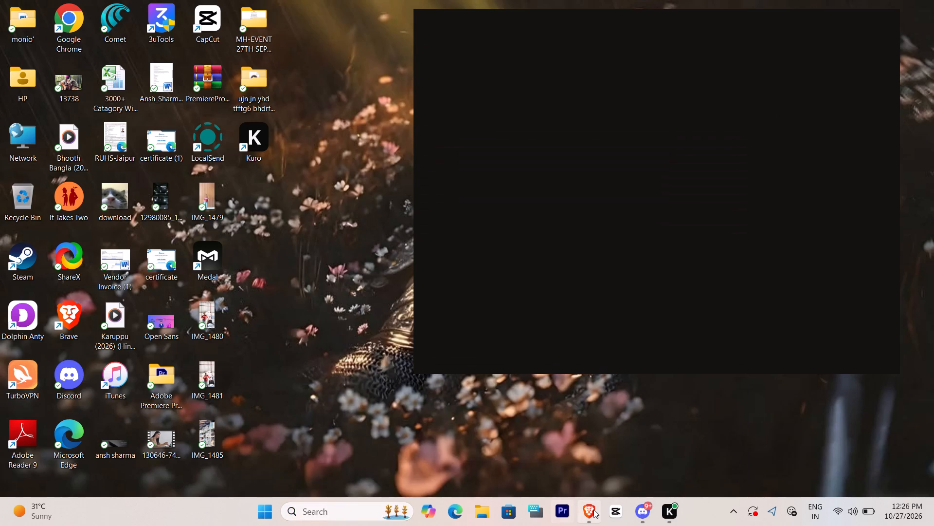
Switch back to the Brave browser and open the log-in from the Canva features page.
{"action": "left_click", "coordinate": [593, 509]}
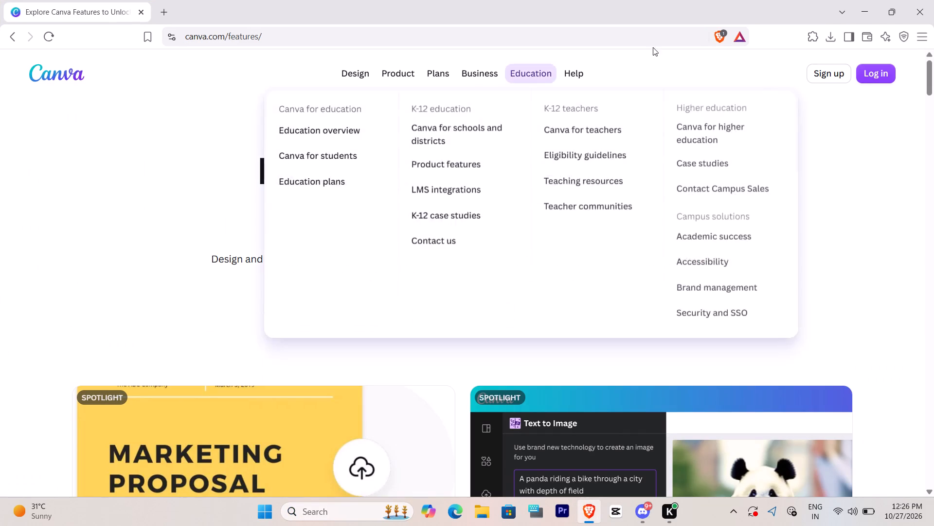
{"action": "left_click", "coordinate": [863, 76]}
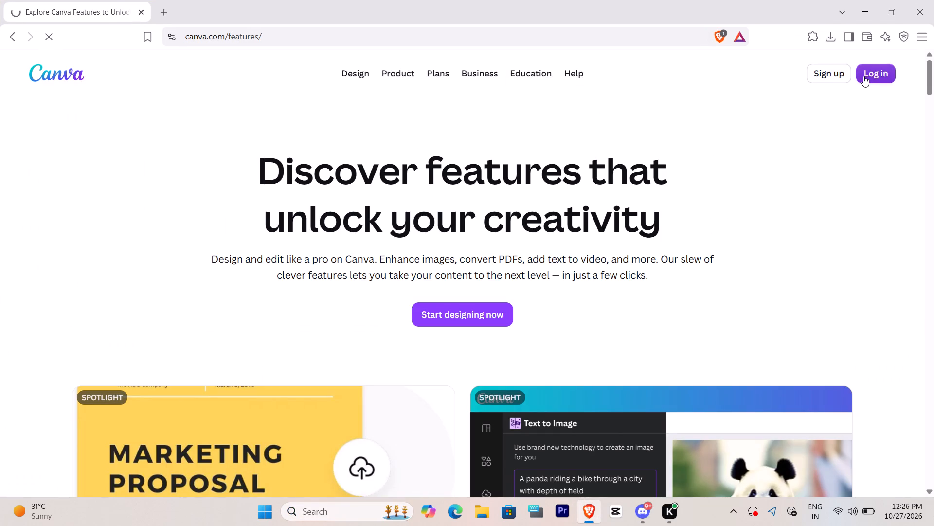
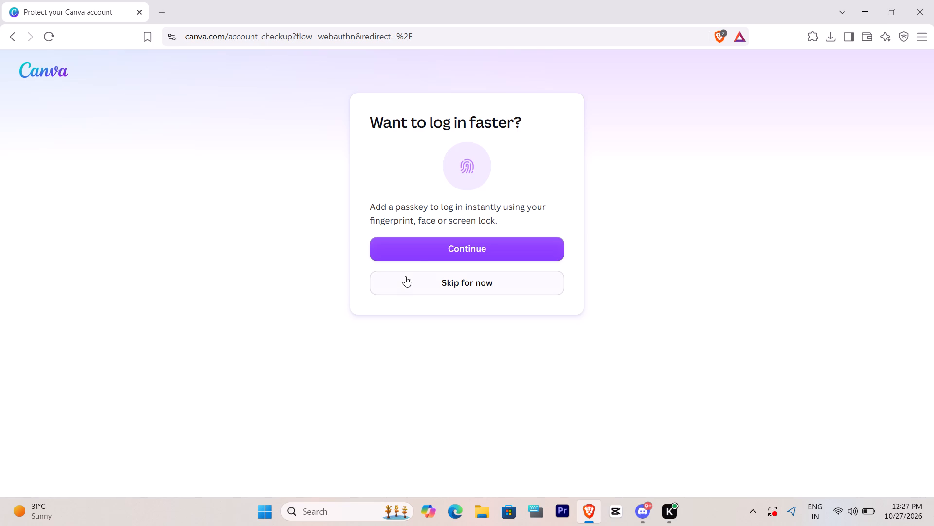
Skip the passkey setup and dismiss the Canva Pro free trial offer to reach the home page.
{"action": "left_click", "coordinate": [431, 283]}
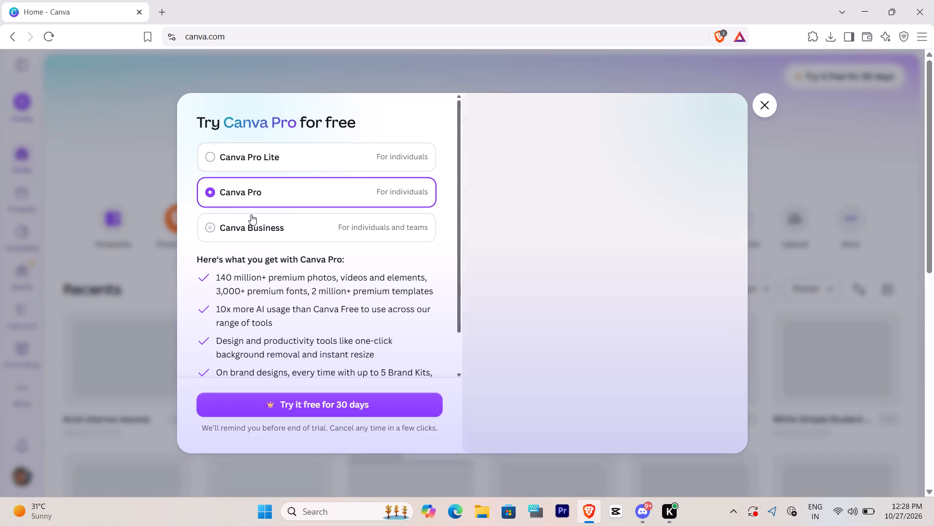
{"action": "left_click", "coordinate": [765, 103]}
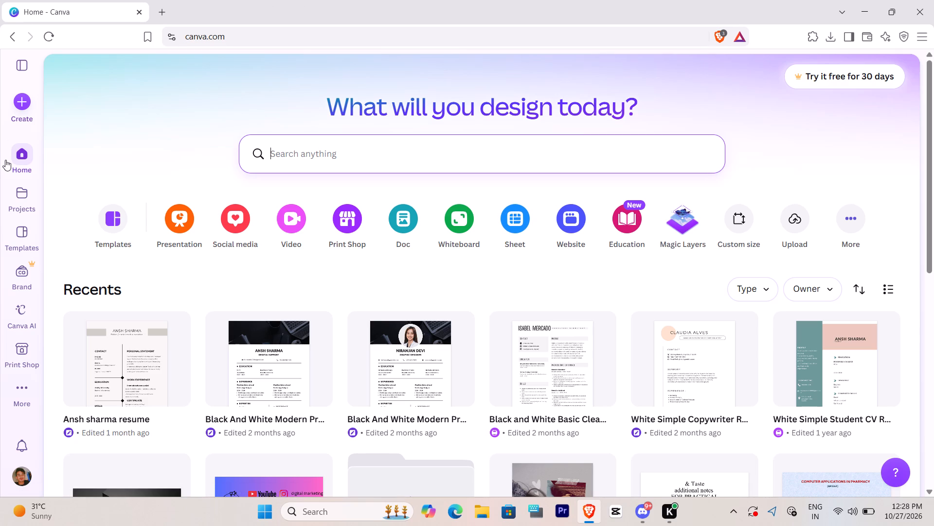
Open the Projects page from the Canva home page.
{"action": "left_click", "coordinate": [18, 200]}
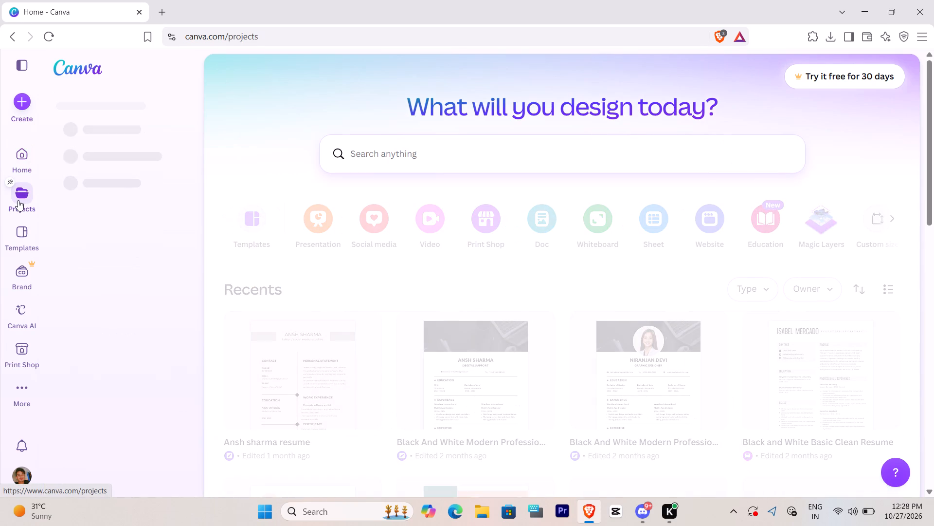
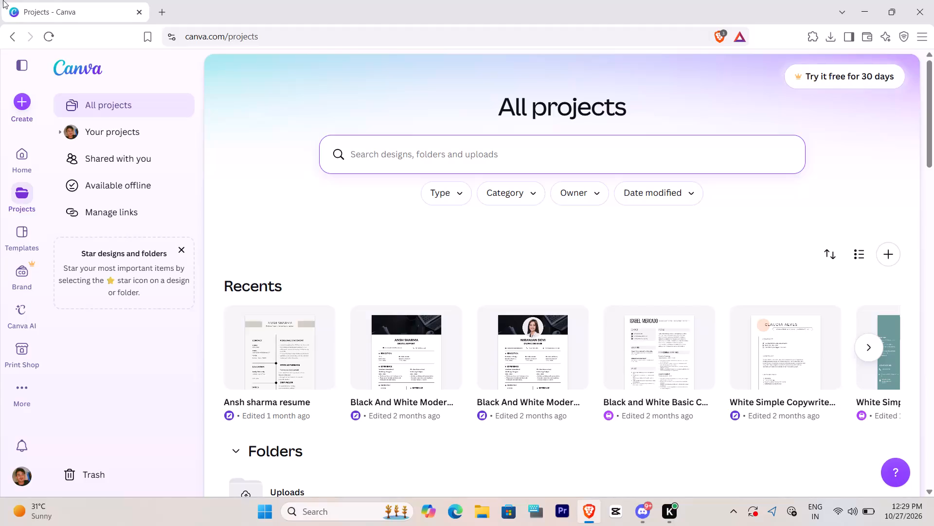
Search the web for "claw fit gym" in a new browser tab.
{"action": "left_click", "coordinate": [163, 0]}
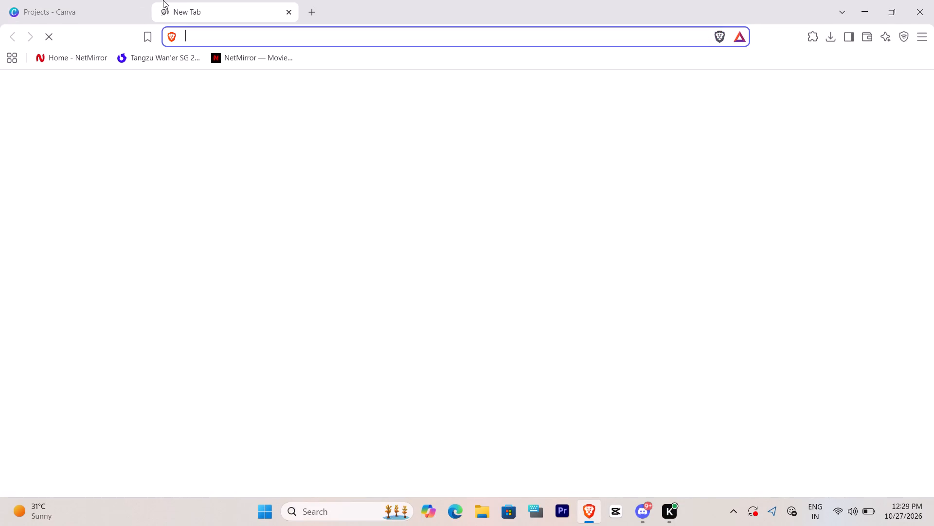
{"action": "type", "text": "cl"}
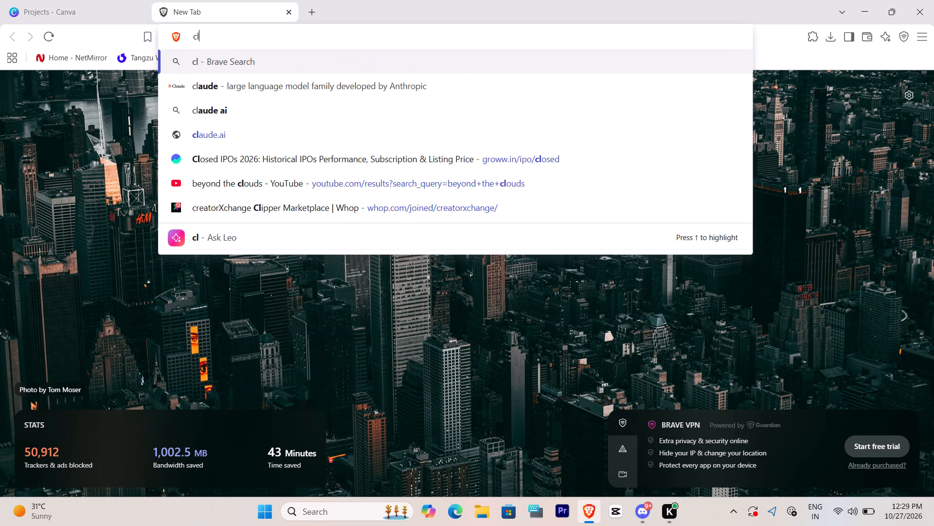
{"action": "key", "text": "a"}
{"action": "key", "text": "w"}
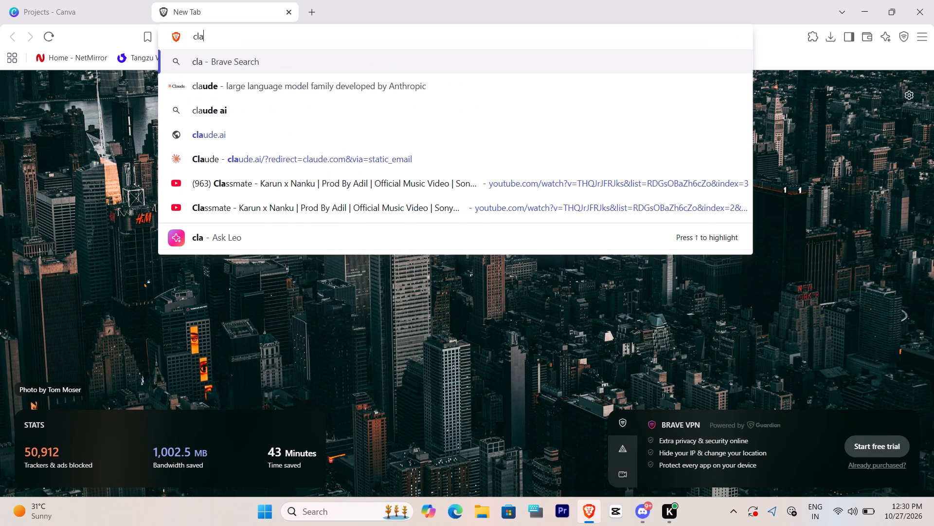
{"action": "key", "text": "space"}
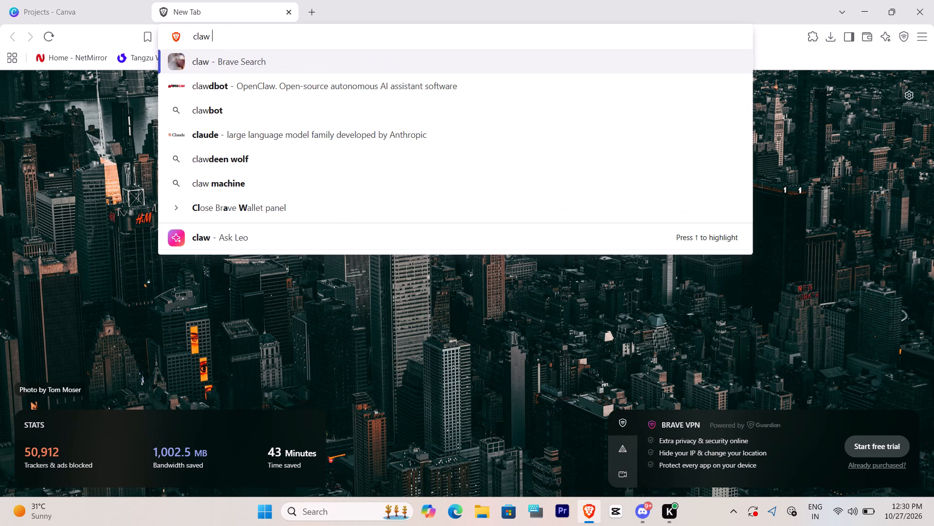
{"action": "type", "text": "fit g"}
{"action": "type", "text": "ym"}
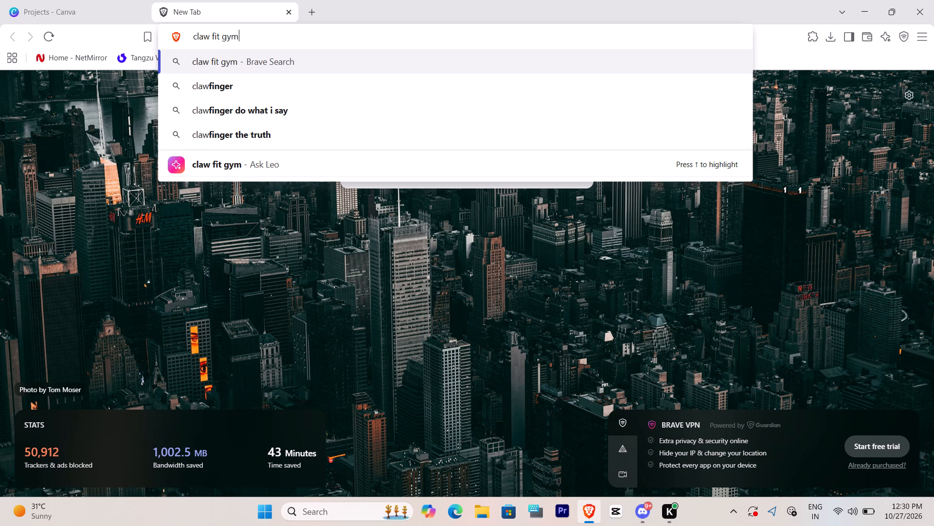
{"action": "key", "text": "Return"}
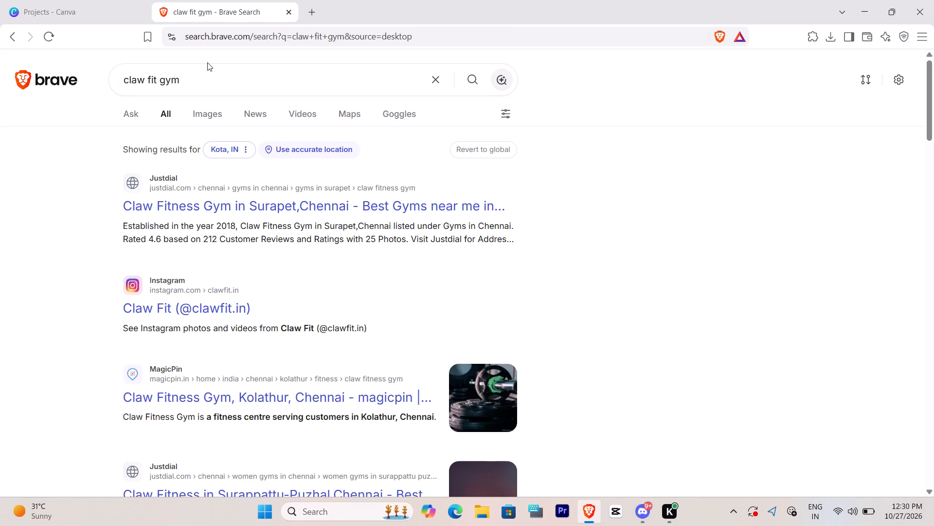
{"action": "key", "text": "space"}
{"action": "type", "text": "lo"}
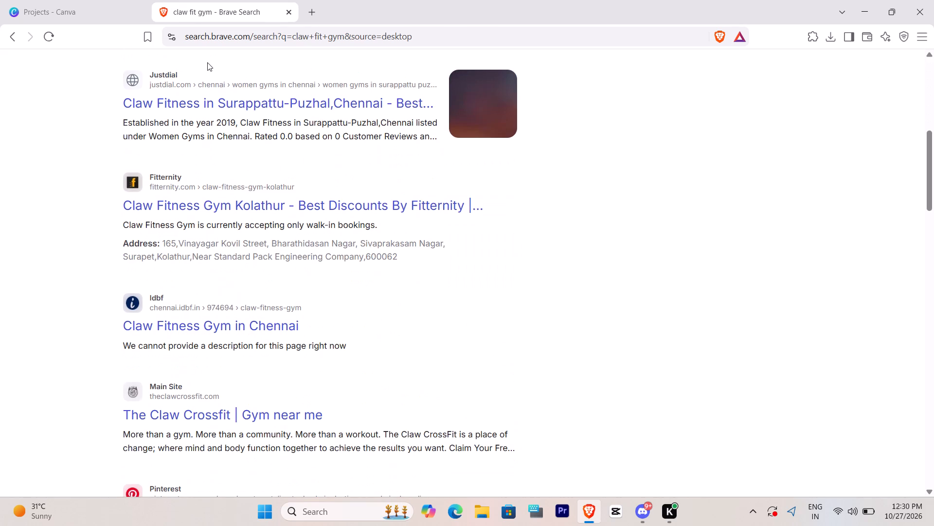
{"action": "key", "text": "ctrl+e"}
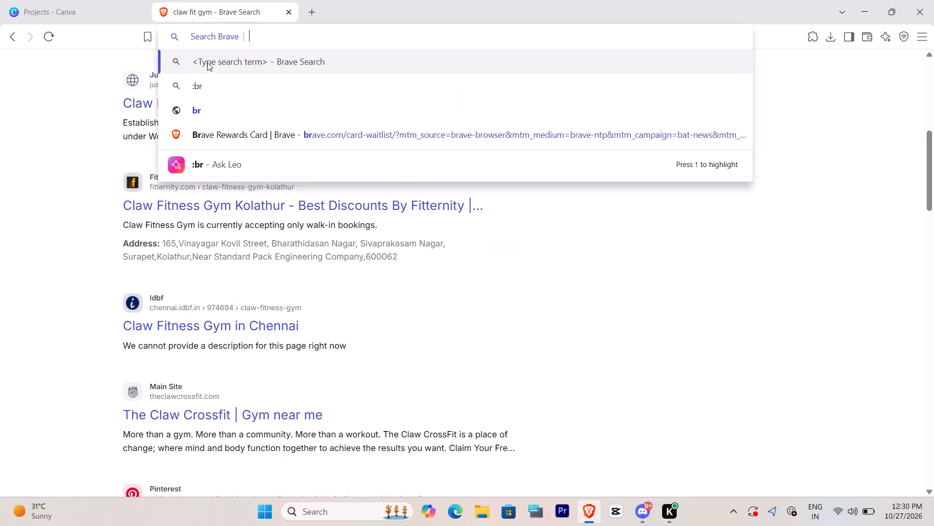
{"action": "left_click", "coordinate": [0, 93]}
Refine the web search to "claw fit gym logo" and show the image results.
{"action": "scroll", "coordinate": [113, 132], "scroll_direction": "up", "scroll_amount": 4}
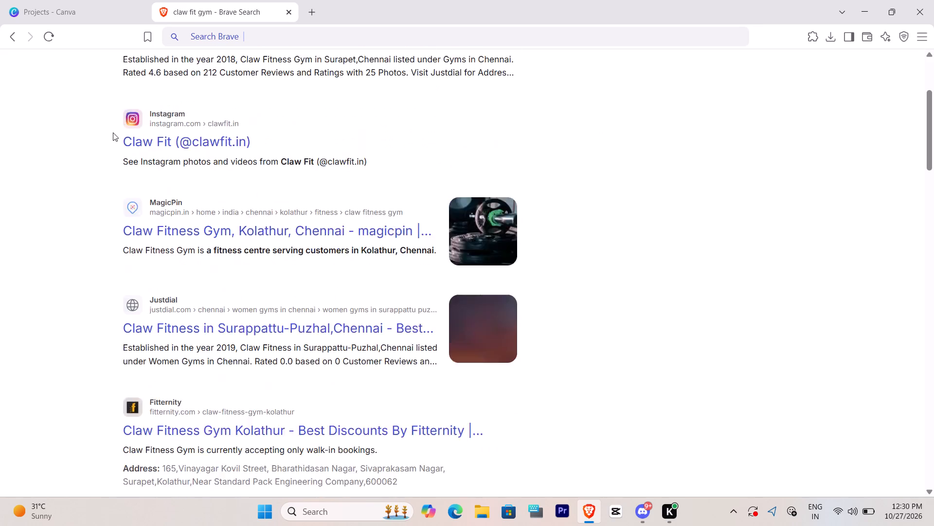
{"action": "left_click", "coordinate": [201, 77]}
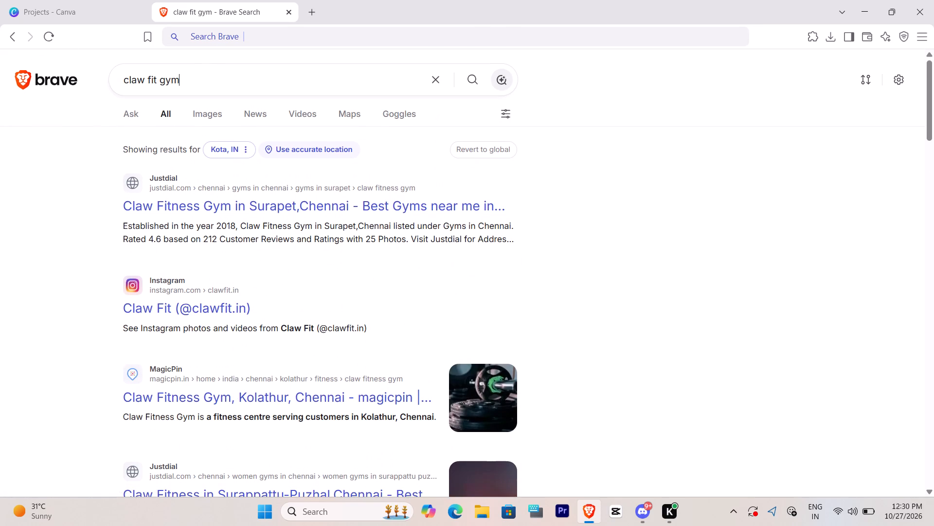
{"action": "key", "text": "space"}
{"action": "type", "text": "logo"}
{"action": "key", "text": "Return"}
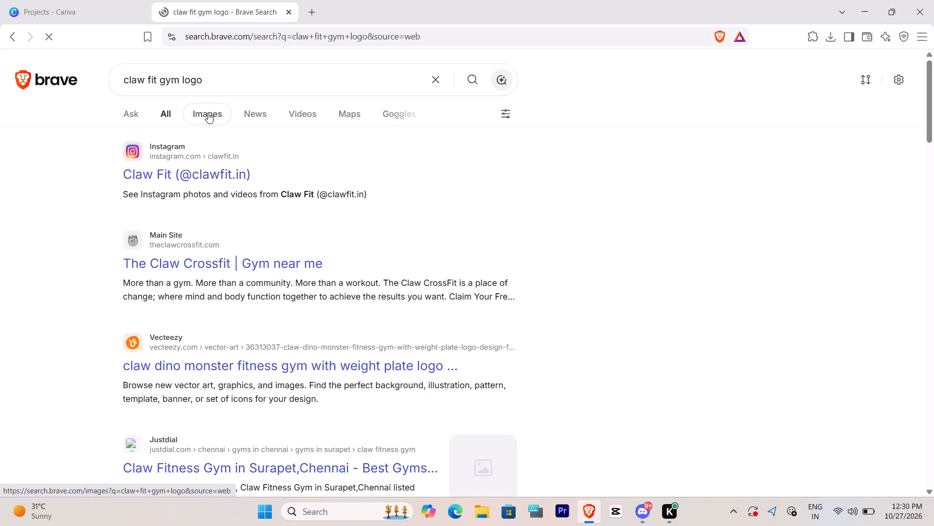
{"action": "left_click", "coordinate": [208, 113]}
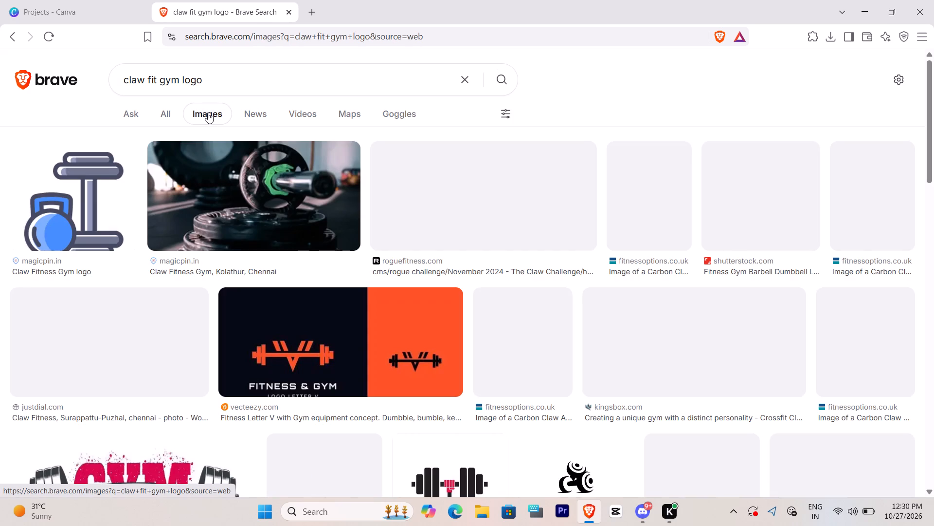
Look through the image results for a Claw Fit gym logo.
{"action": "scroll", "coordinate": [399, 250], "scroll_direction": "down", "scroll_amount": 2}
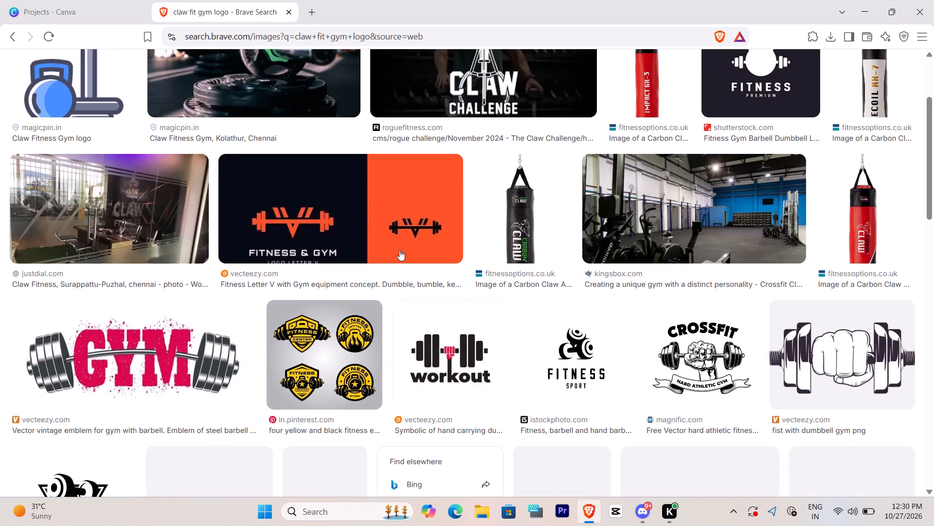
{"action": "scroll", "coordinate": [399, 250], "scroll_direction": "down", "scroll_amount": 7}
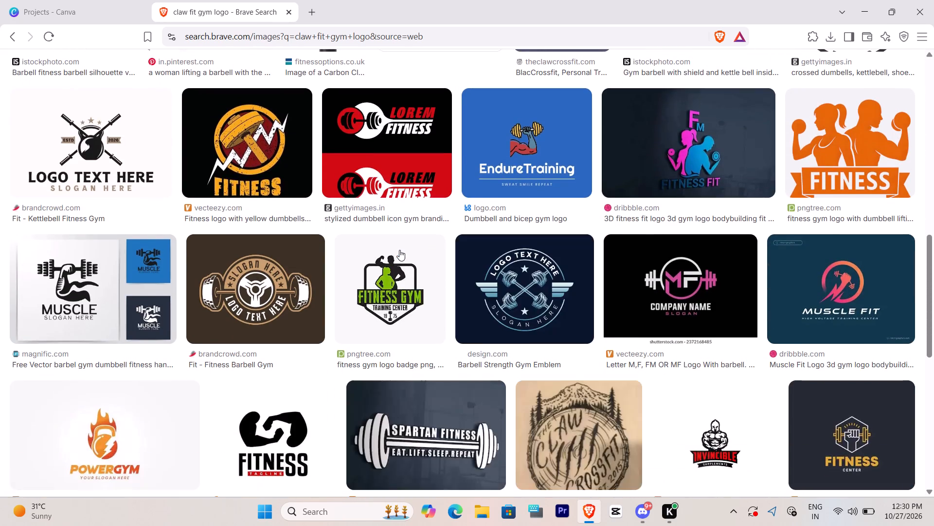
{"action": "scroll", "coordinate": [399, 250], "scroll_direction": "down", "scroll_amount": 11}
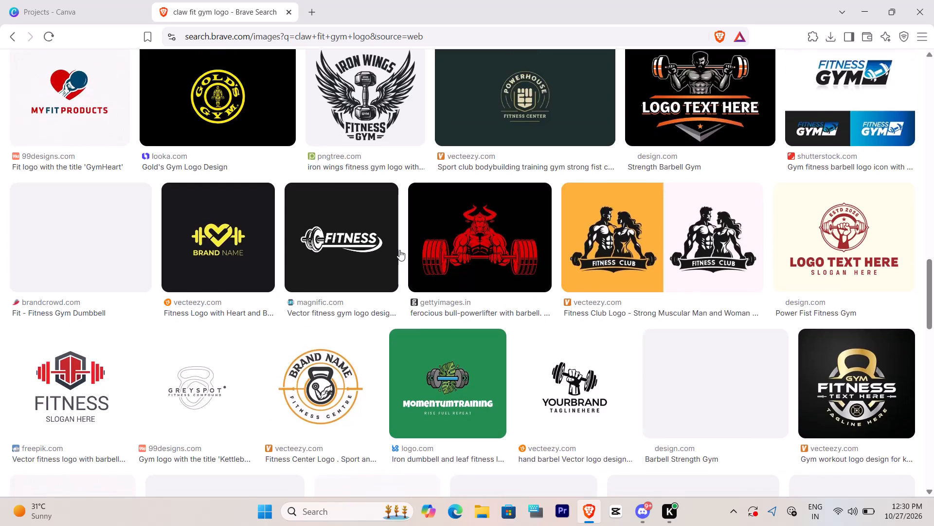
{"action": "scroll", "coordinate": [399, 250], "scroll_direction": "down", "scroll_amount": 8}
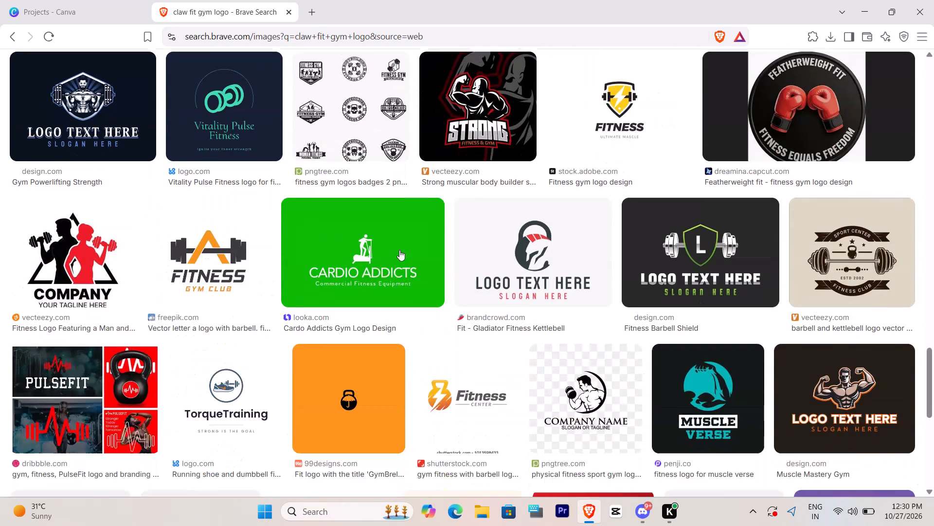
{"action": "scroll", "coordinate": [399, 250], "scroll_direction": "down", "scroll_amount": 9}
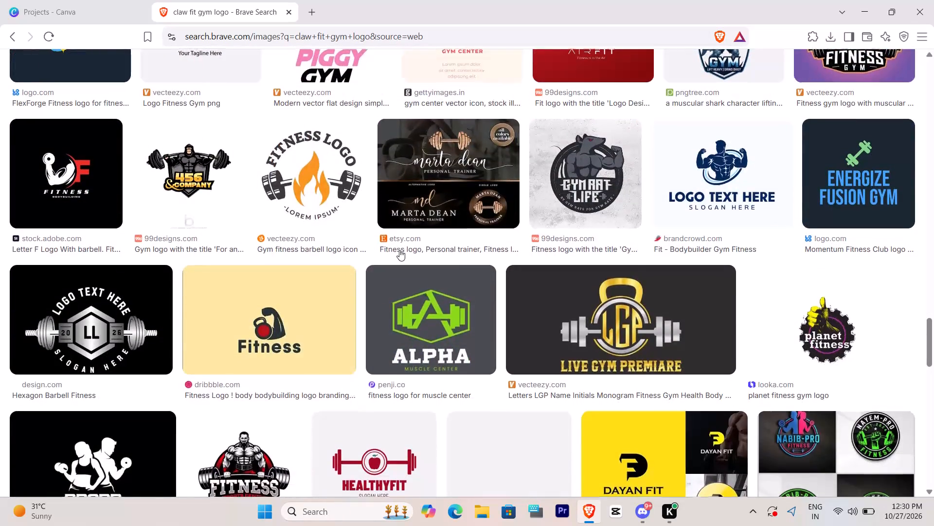
{"action": "scroll", "coordinate": [399, 250], "scroll_direction": "down", "scroll_amount": 15}
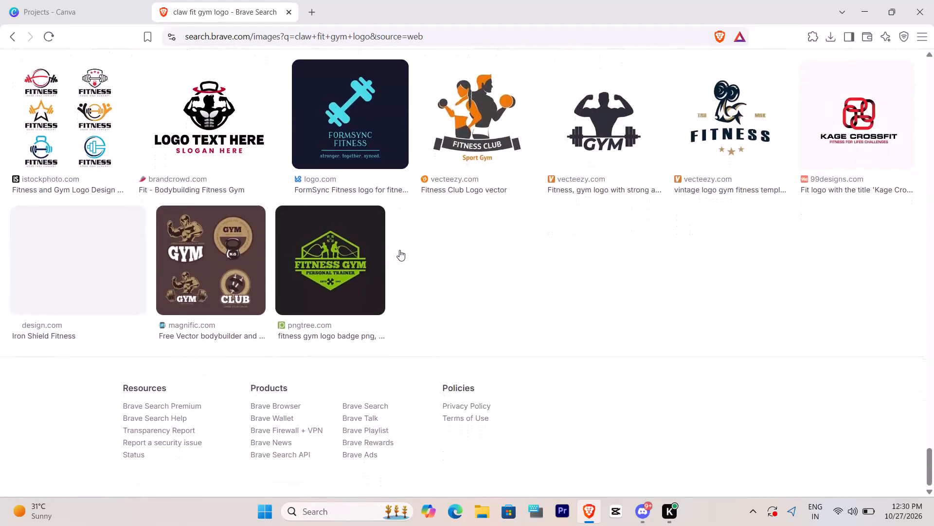
{"action": "scroll", "coordinate": [399, 250], "scroll_direction": "up", "scroll_amount": 20}
{"action": "scroll", "coordinate": [167, 82], "scroll_direction": "up", "scroll_amount": 9}
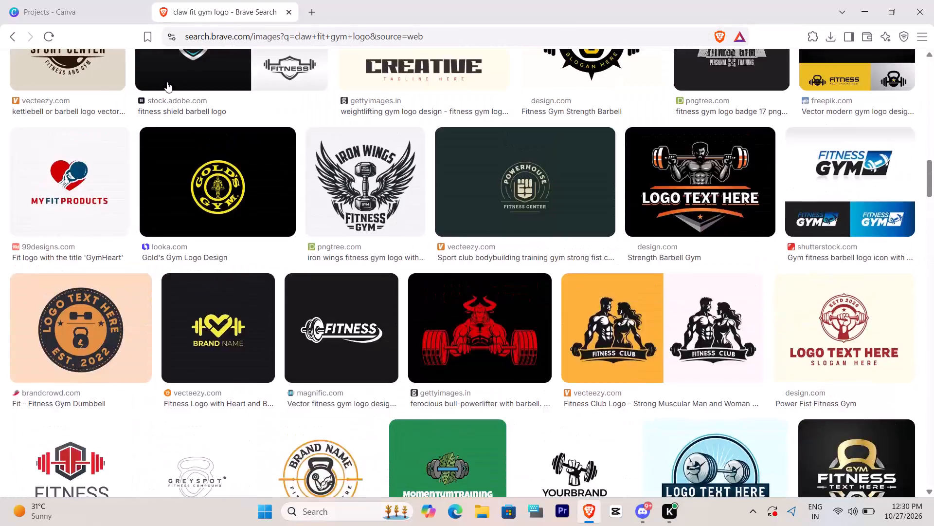
{"action": "scroll", "coordinate": [167, 82], "scroll_direction": "up", "scroll_amount": 10}
Return to the general web results and open the Claw Fit (clawfit.in) Instagram profile.
{"action": "left_click", "coordinate": [166, 114]}
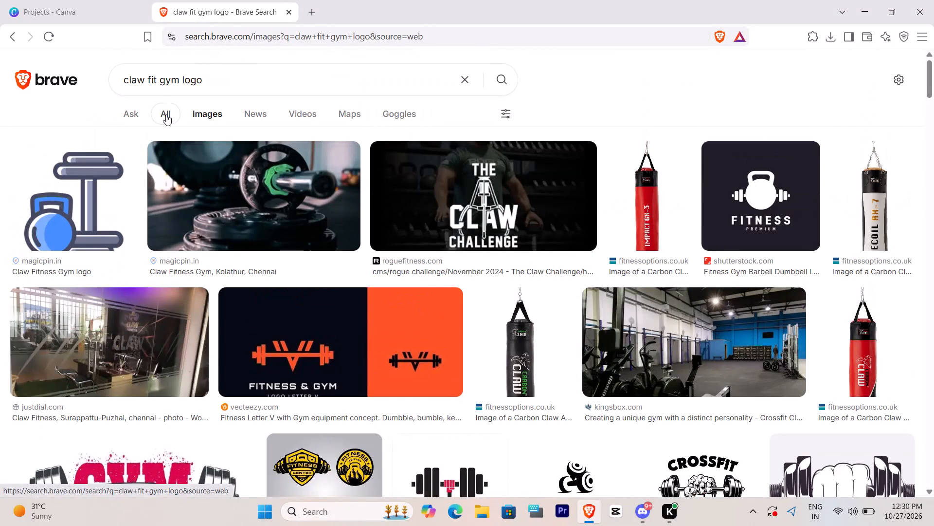
{"action": "left_click", "coordinate": [149, 172]}
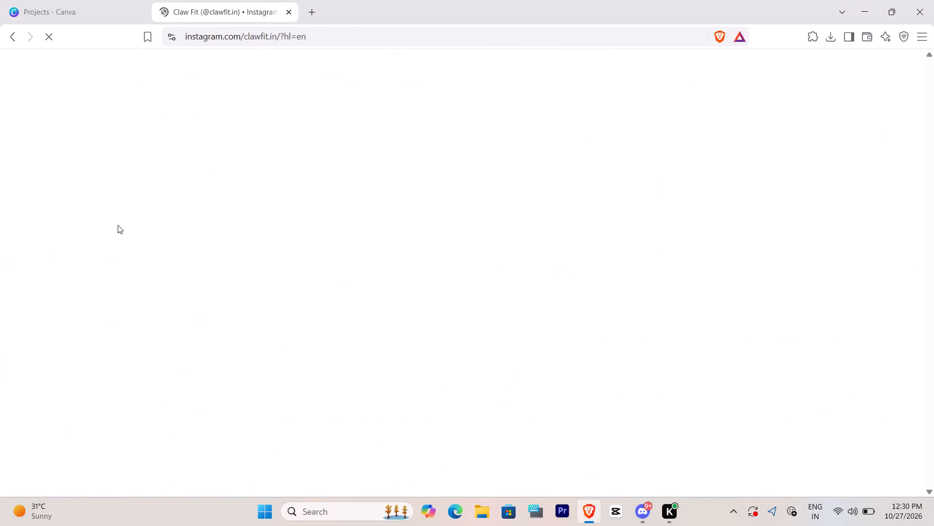
Examine the clawfit.in Instagram profile, including its logo picture and the grid of posts.
{"action": "right_click", "coordinate": [248, 175]}
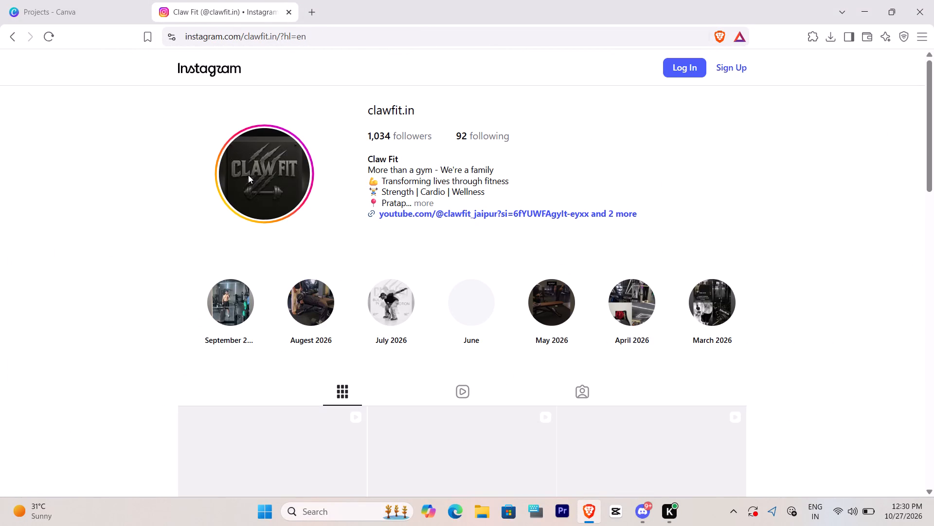
{"action": "left_click", "coordinate": [248, 175]}
{"action": "left_click", "coordinate": [155, 201]}
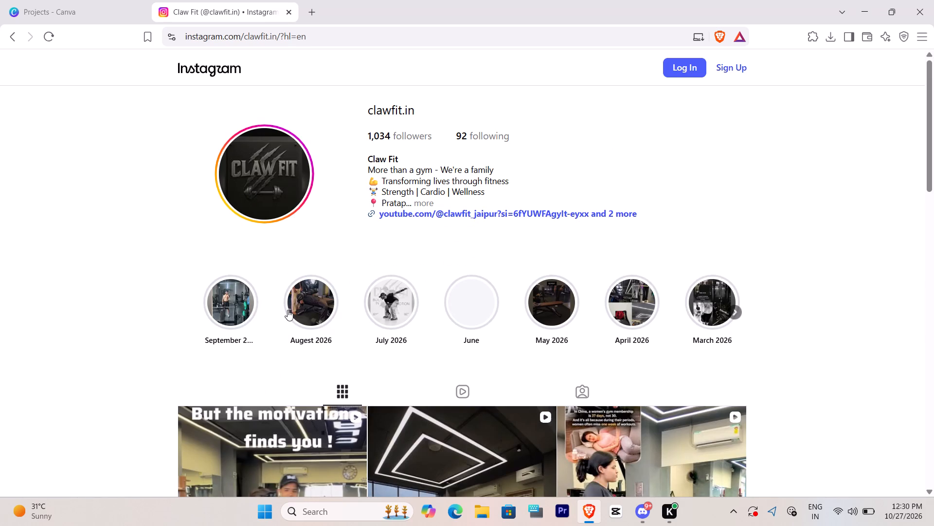
{"action": "scroll", "coordinate": [287, 310], "scroll_direction": "down", "scroll_amount": 6}
{"action": "scroll", "coordinate": [287, 310], "scroll_direction": "up", "scroll_amount": 6}
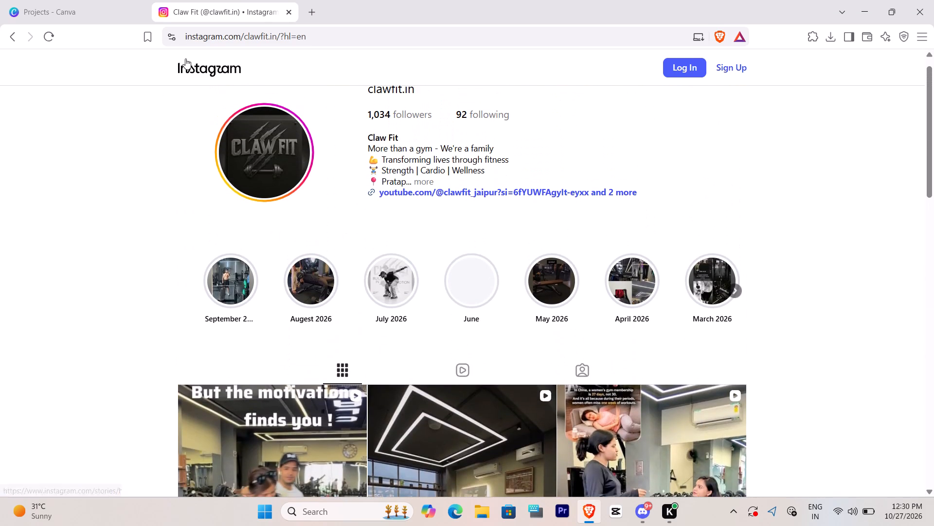
{"action": "left_click", "coordinate": [122, 0]}
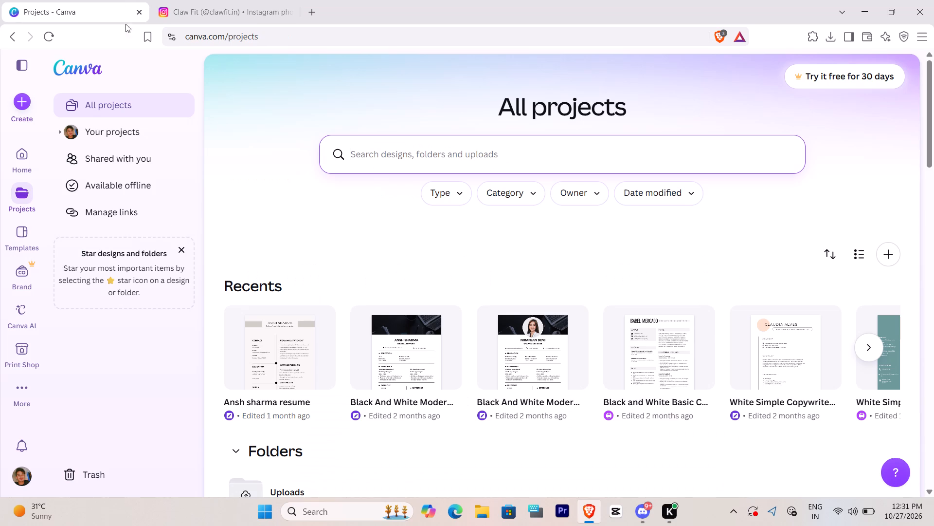
{"action": "left_click", "coordinate": [251, 0]}
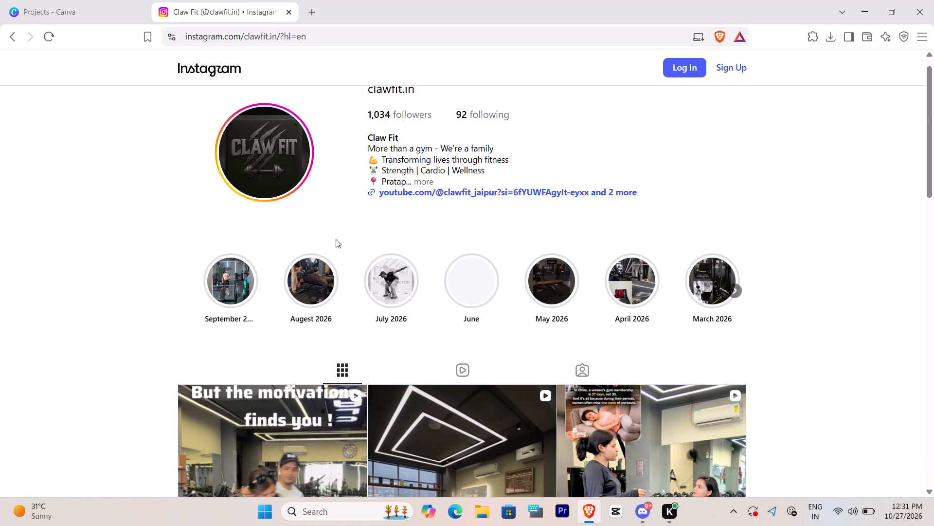
{"action": "scroll", "coordinate": [336, 239], "scroll_direction": "down", "scroll_amount": 11}
{"action": "scroll", "coordinate": [336, 239], "scroll_direction": "up", "scroll_amount": 11}
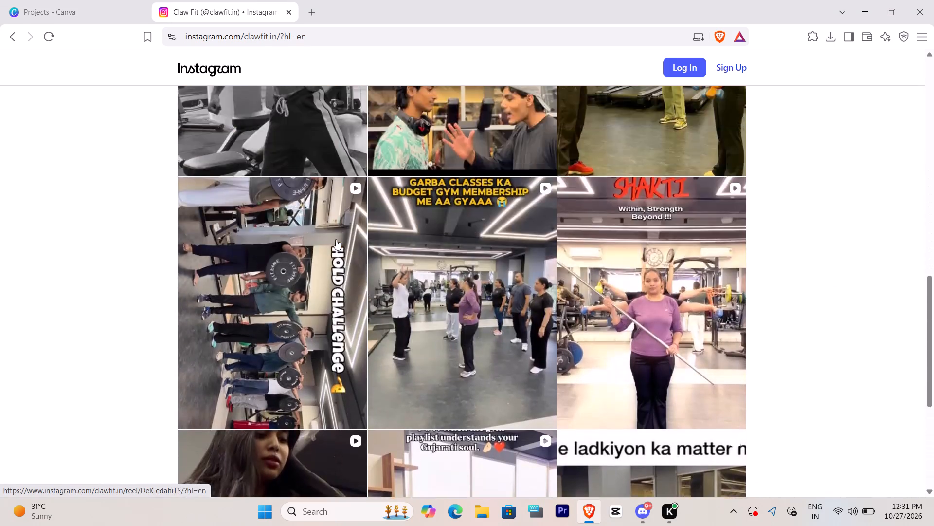
{"action": "scroll", "coordinate": [336, 239], "scroll_direction": "up", "scroll_amount": 4}
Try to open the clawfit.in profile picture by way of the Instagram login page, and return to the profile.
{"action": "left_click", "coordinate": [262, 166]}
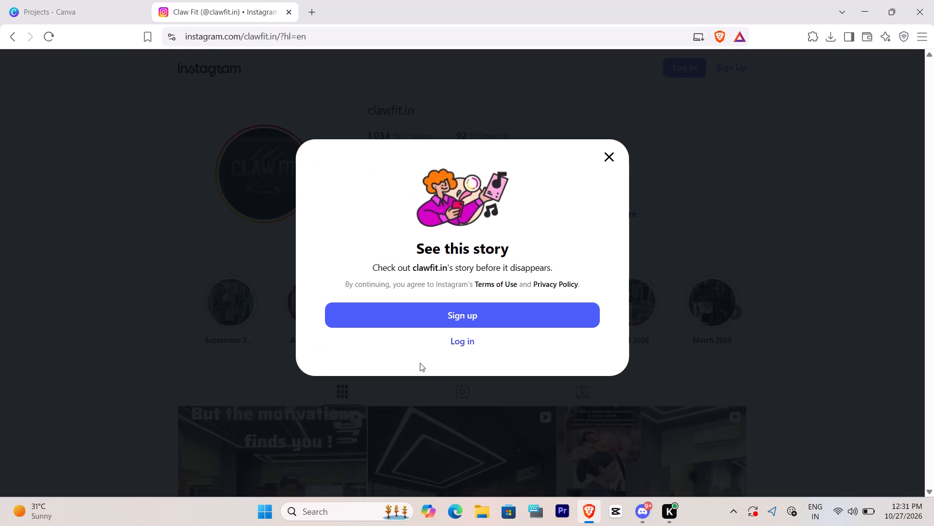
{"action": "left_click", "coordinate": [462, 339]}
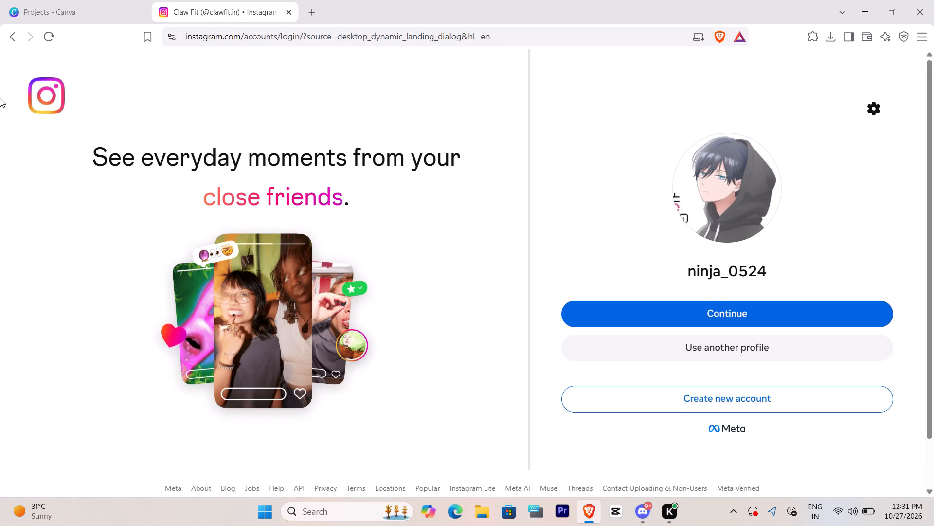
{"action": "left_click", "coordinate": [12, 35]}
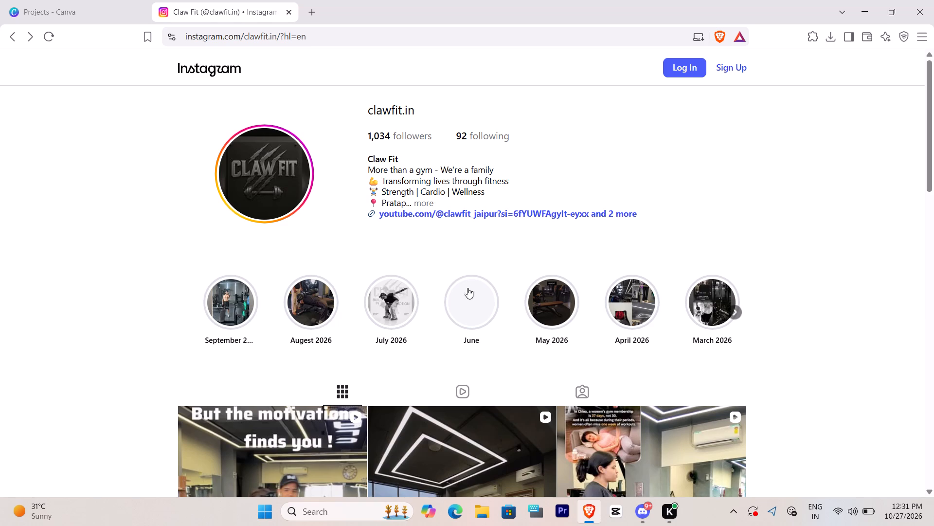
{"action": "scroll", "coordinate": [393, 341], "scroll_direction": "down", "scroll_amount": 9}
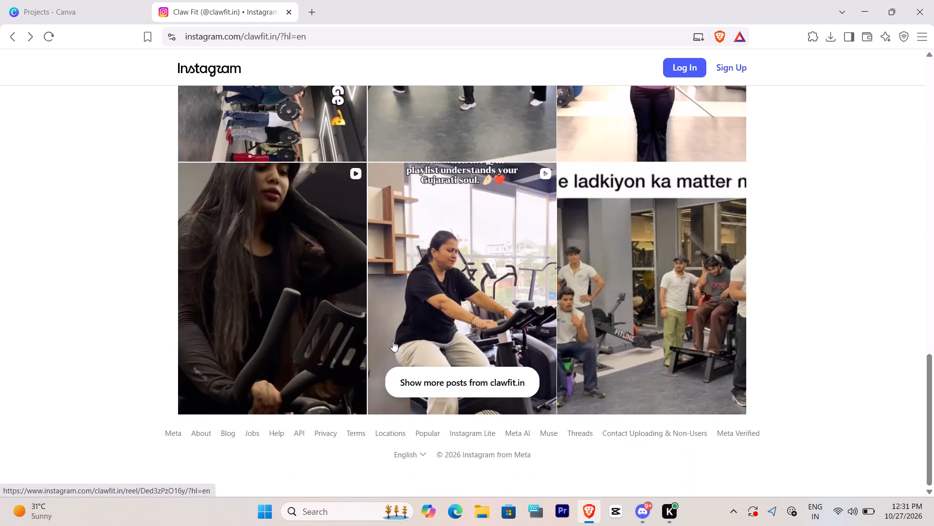
Switch to Canva and search its templates for "gym poster".
{"action": "left_click", "coordinate": [126, 0]}
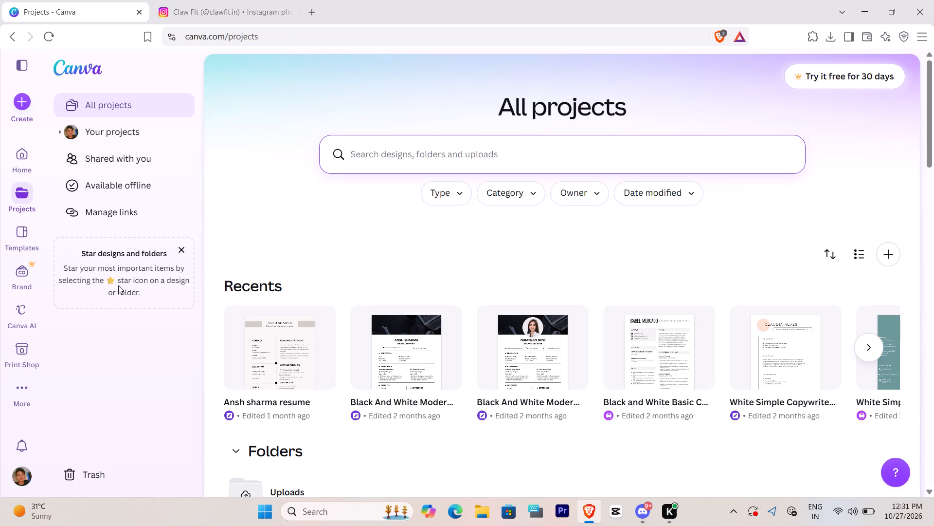
{"action": "left_click", "coordinate": [19, 242]}
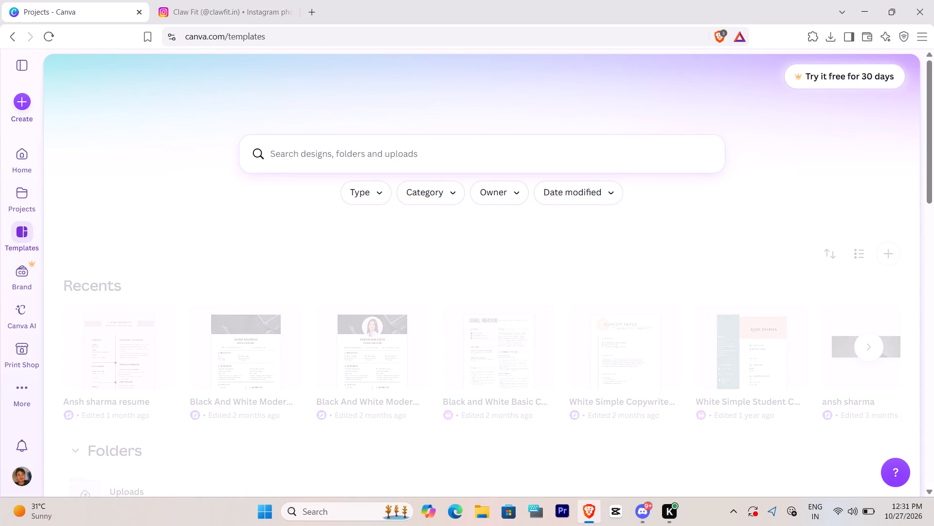
{"action": "left_click", "coordinate": [305, 148]}
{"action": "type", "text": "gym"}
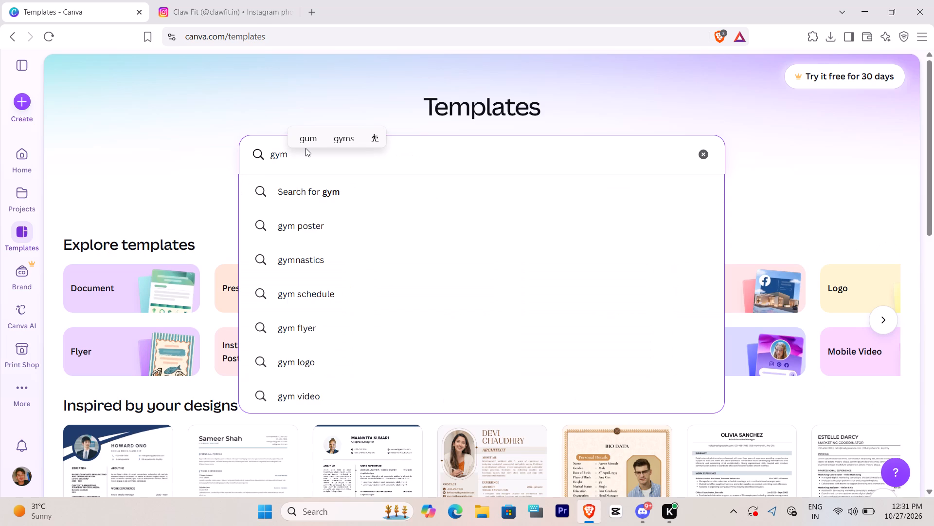
{"action": "left_click", "coordinate": [312, 234]}
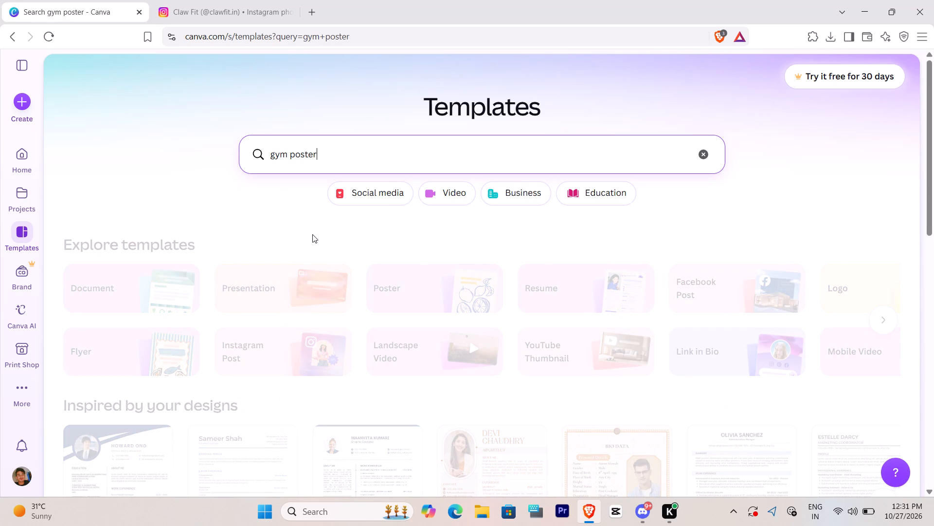
Browse the gym poster templates for a suitable design.
{"action": "scroll", "coordinate": [312, 234], "scroll_direction": "down", "scroll_amount": 2}
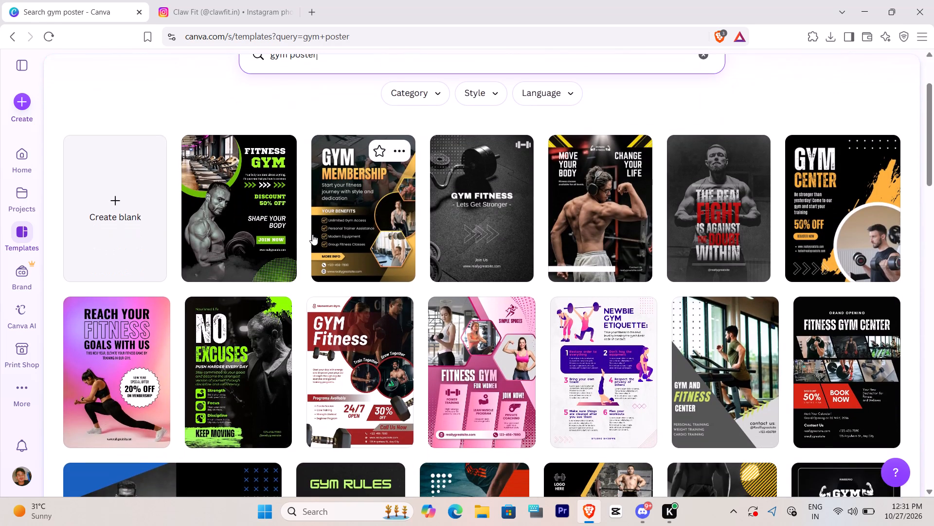
Browse the Canva gym poster templates and compare their layouts and styles for design ideas.
{"action": "scroll", "coordinate": [312, 234], "scroll_direction": "down", "scroll_amount": 2}
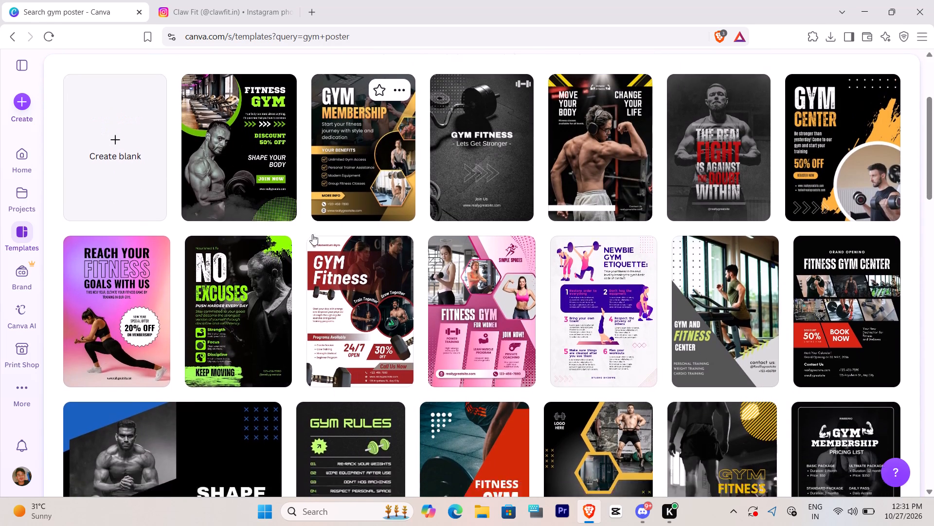
{"action": "scroll", "coordinate": [312, 234], "scroll_direction": "down", "scroll_amount": 1}
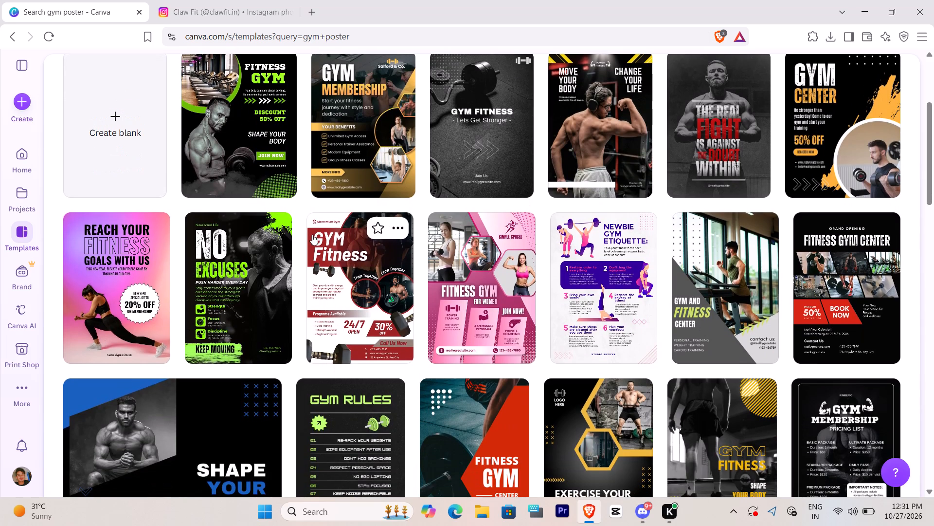
{"action": "scroll", "coordinate": [312, 234], "scroll_direction": "down", "scroll_amount": 3}
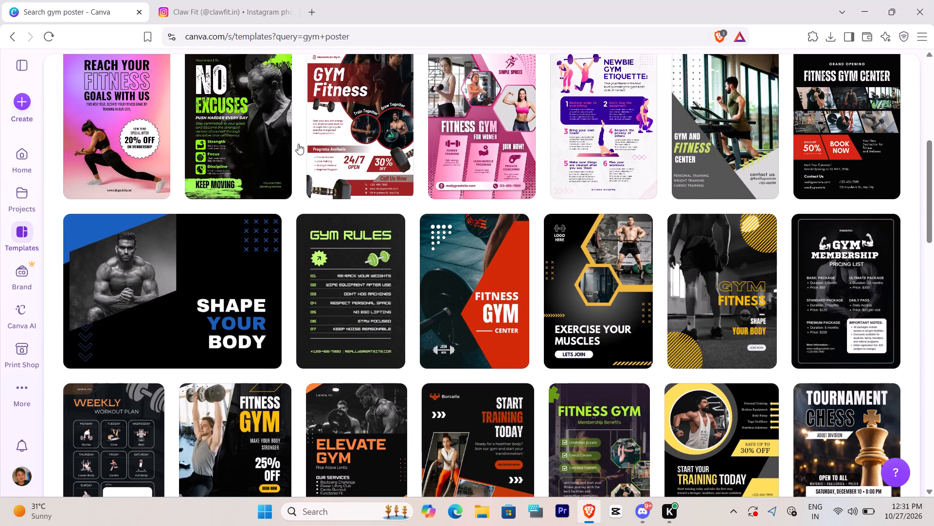
{"action": "scroll", "coordinate": [411, 172], "scroll_direction": "down", "scroll_amount": 8}
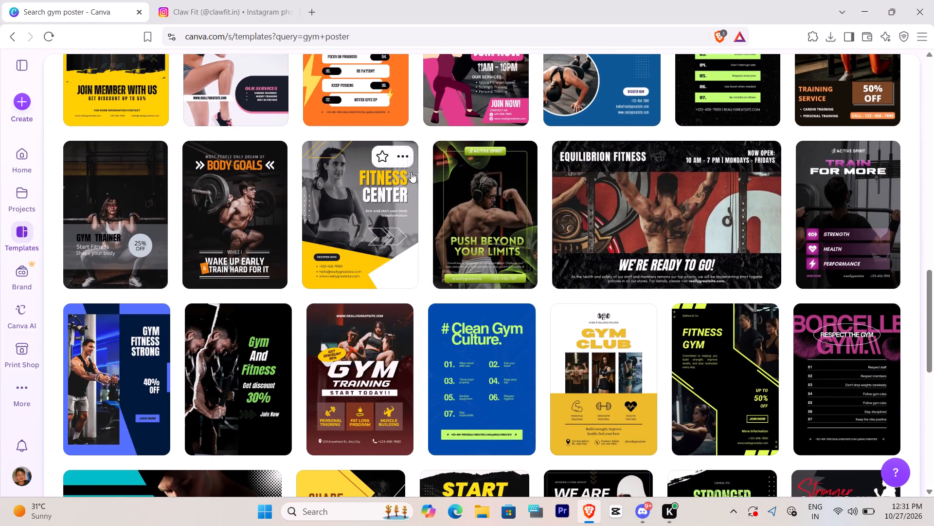
{"action": "scroll", "coordinate": [411, 172], "scroll_direction": "down", "scroll_amount": 6}
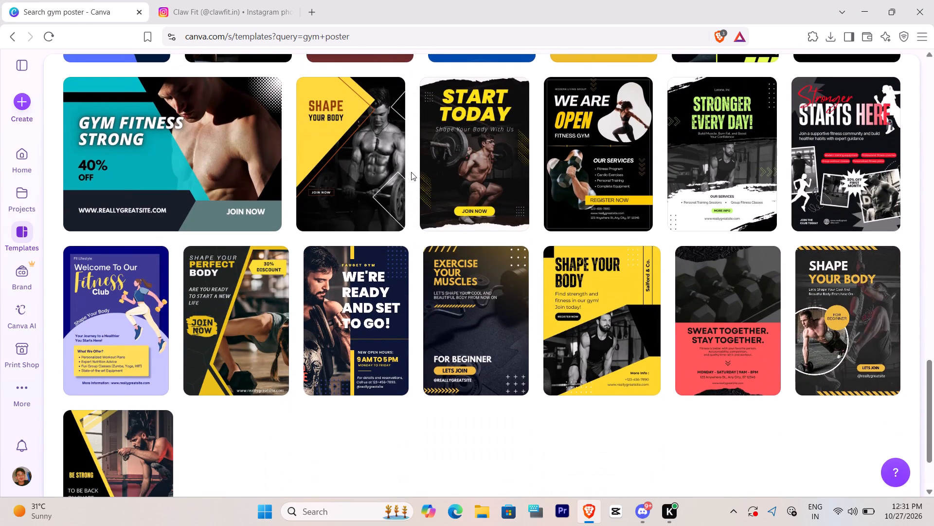
{"action": "scroll", "coordinate": [411, 172], "scroll_direction": "left", "scroll_amount": 1}
{"action": "scroll", "coordinate": [411, 172], "scroll_direction": "down", "scroll_amount": 5}
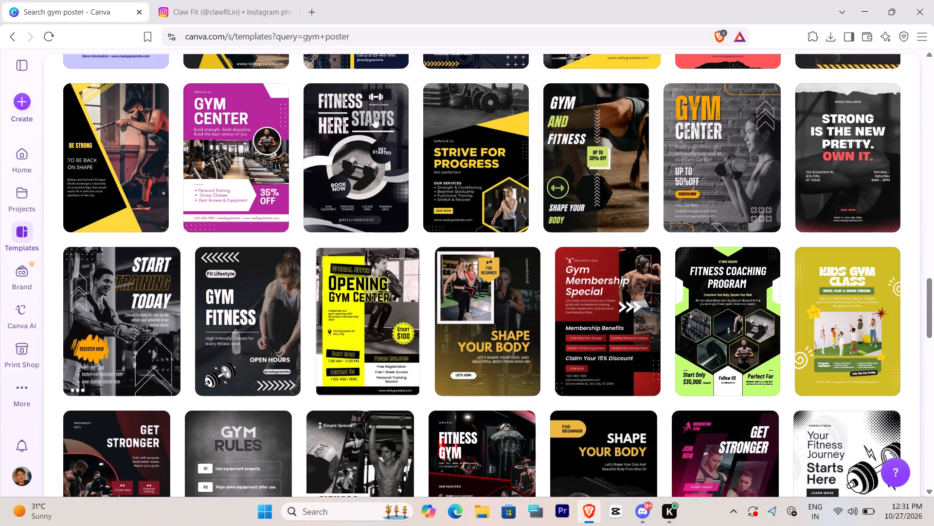
{"action": "scroll", "coordinate": [336, 171], "scroll_direction": "down", "scroll_amount": 6}
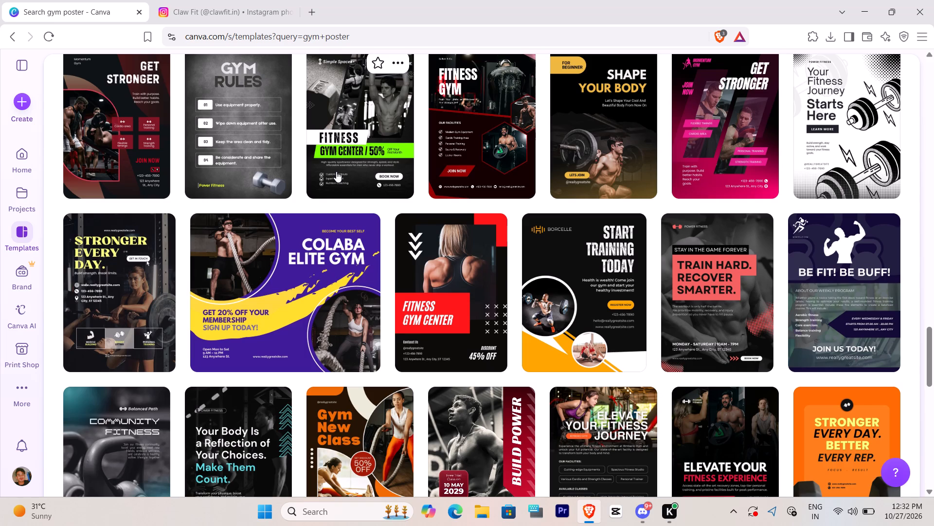
{"action": "scroll", "coordinate": [352, 238], "scroll_direction": "down", "scroll_amount": 1}
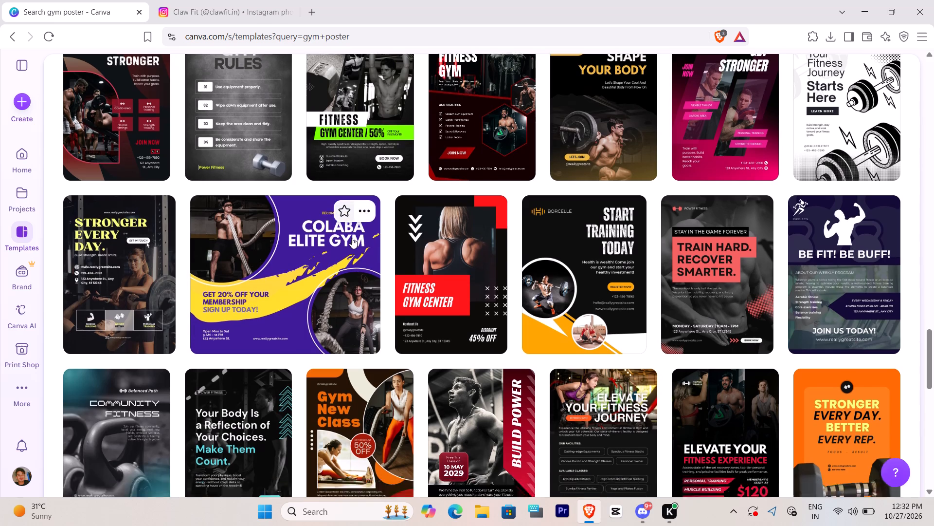
{"action": "scroll", "coordinate": [352, 238], "scroll_direction": "down", "scroll_amount": 4}
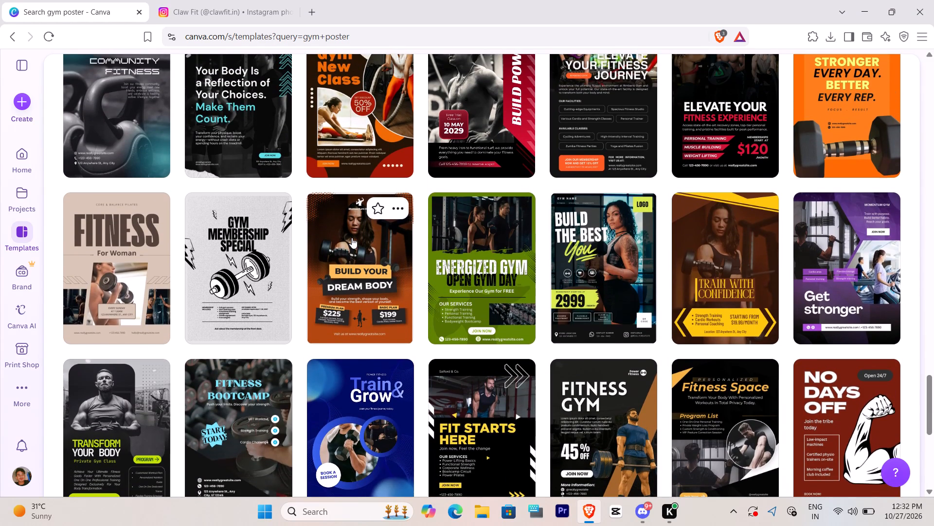
{"action": "scroll", "coordinate": [352, 238], "scroll_direction": "down", "scroll_amount": 5}
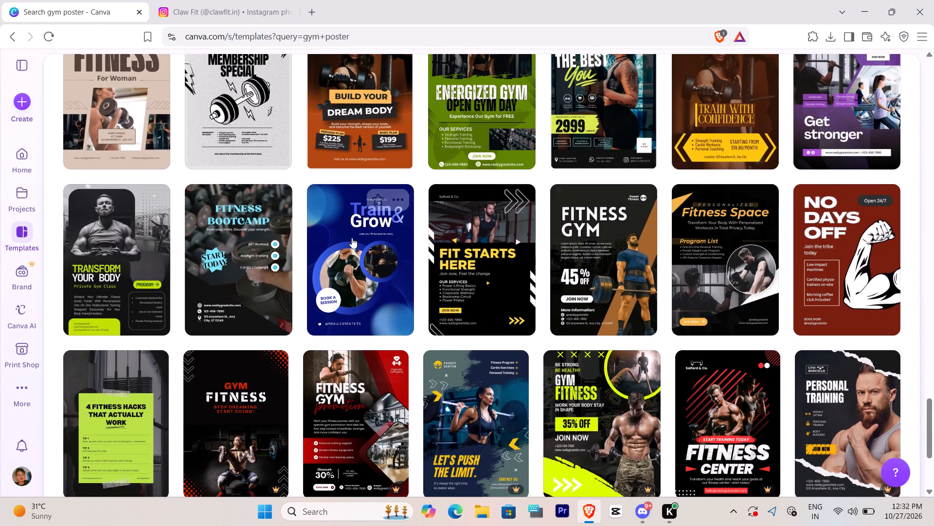
{"action": "scroll", "coordinate": [352, 238], "scroll_direction": "down", "scroll_amount": 1}
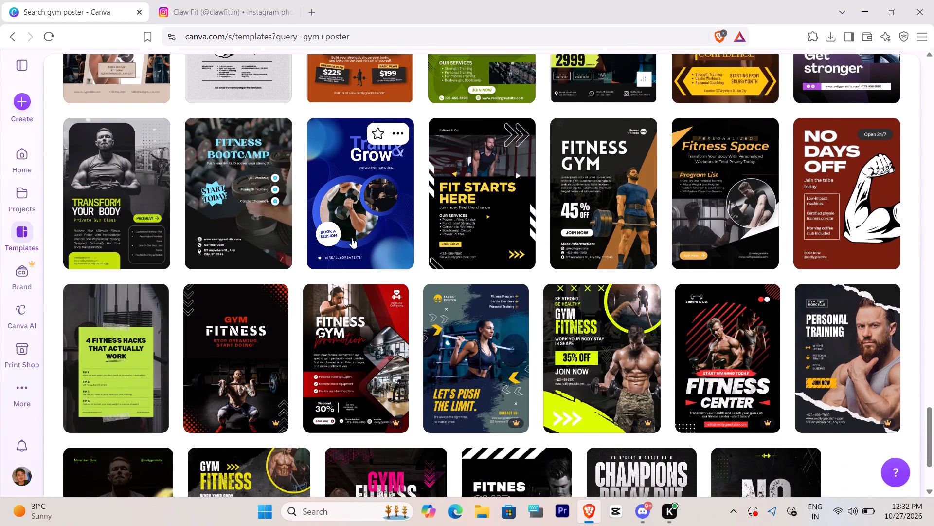
{"action": "scroll", "coordinate": [352, 238], "scroll_direction": "down", "scroll_amount": 2}
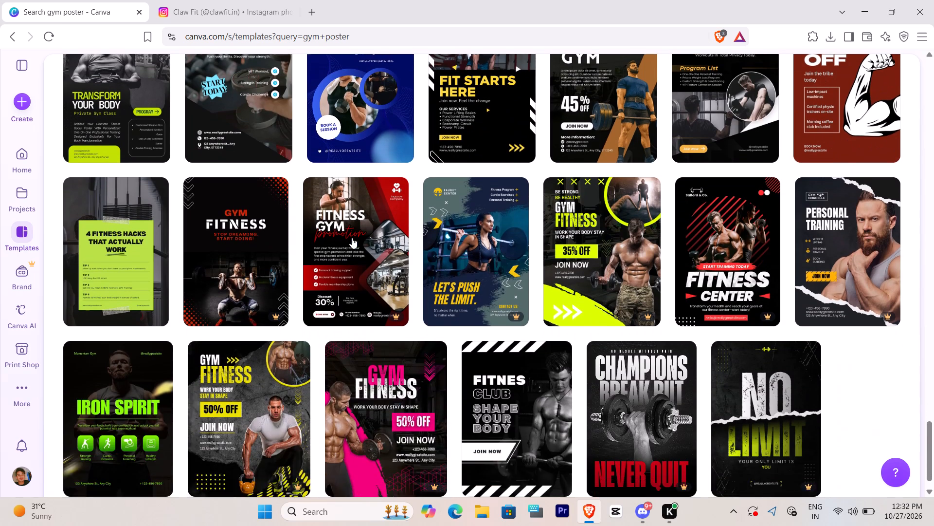
{"action": "scroll", "coordinate": [352, 238], "scroll_direction": "down", "scroll_amount": 5}
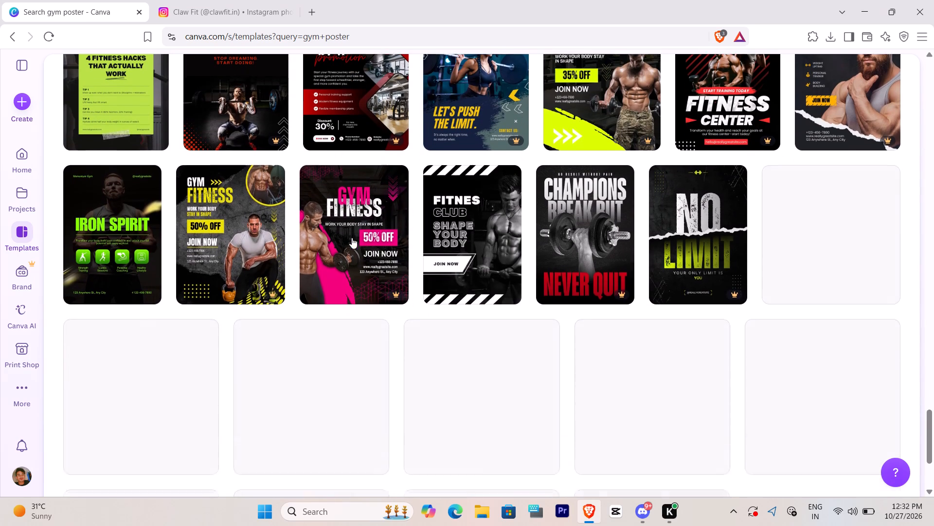
{"action": "scroll", "coordinate": [352, 238], "scroll_direction": "down", "scroll_amount": 2}
{"action": "scroll", "coordinate": [352, 238], "scroll_direction": "up", "scroll_amount": 5}
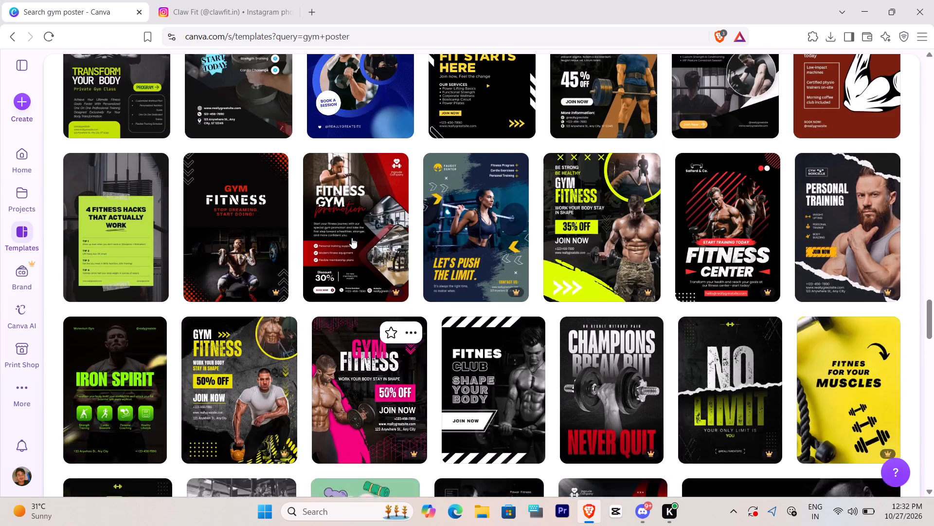
{"action": "scroll", "coordinate": [352, 238], "scroll_direction": "up", "scroll_amount": 4}
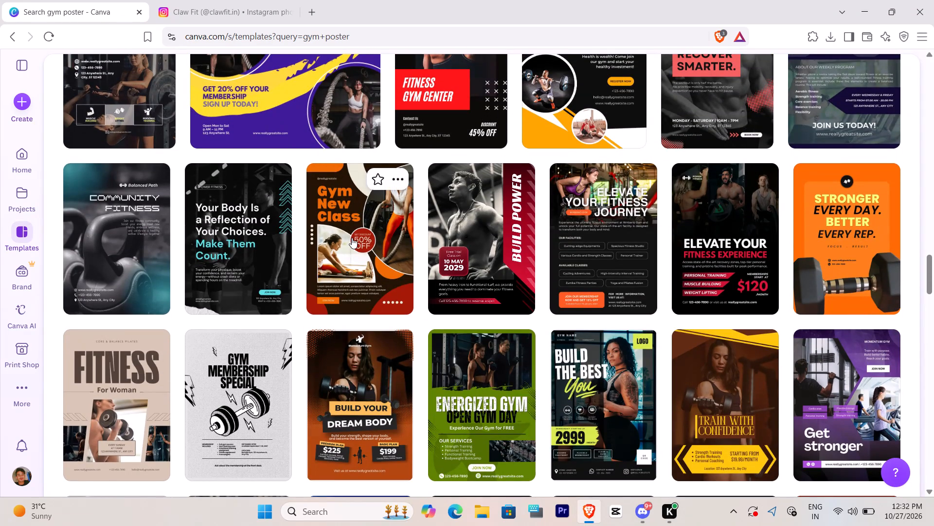
Search the web for "auto ae" in a new browser tab and open the AutoAE website.
{"action": "left_click", "coordinate": [311, 17]}
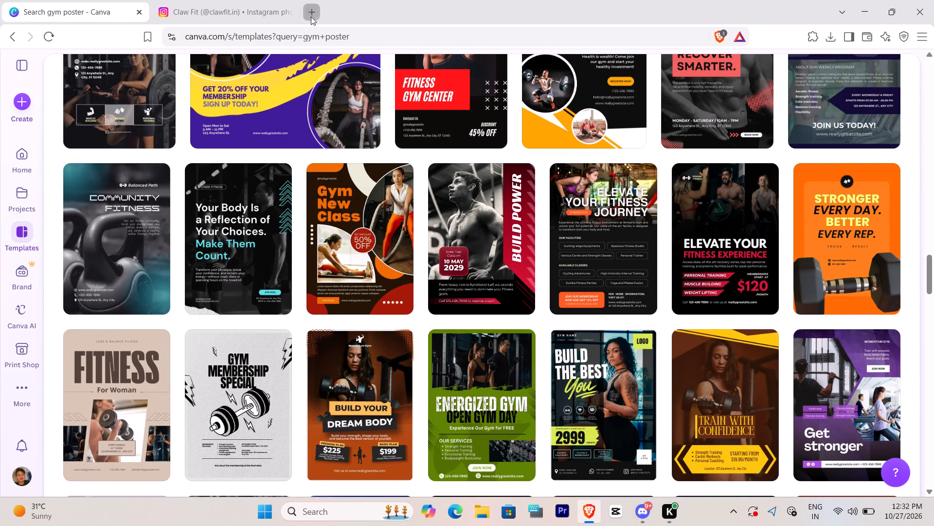
{"action": "type", "text": "auto"}
{"action": "key", "text": "space"}
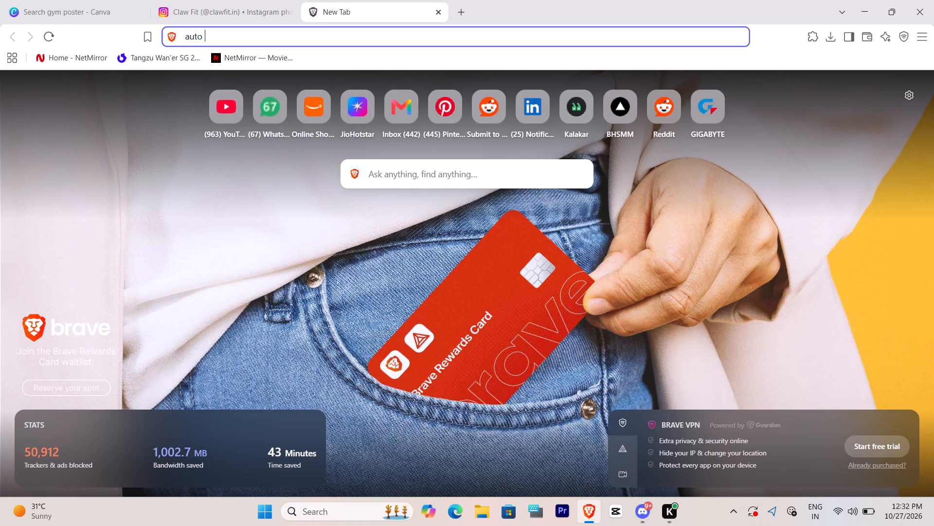
{"action": "type", "text": "ae"}
{"action": "key", "text": "Return"}
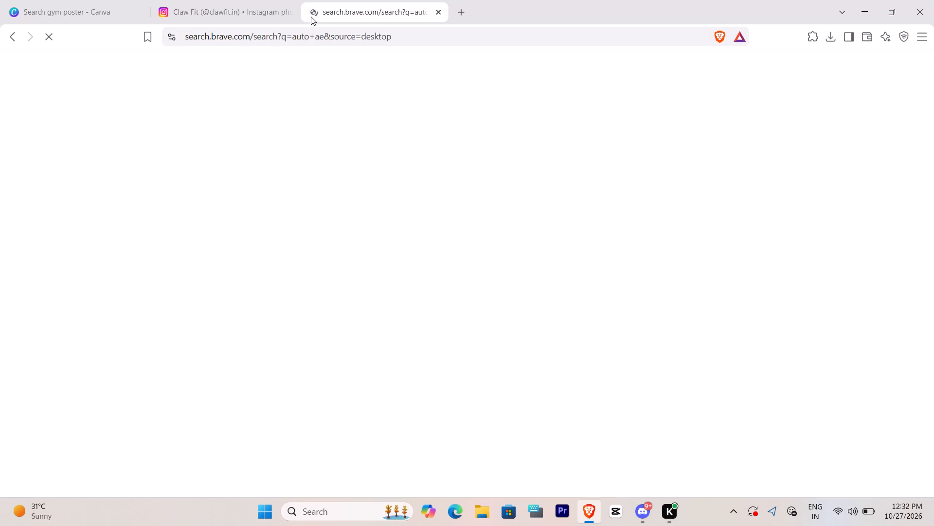
{"action": "left_click", "coordinate": [153, 166]}
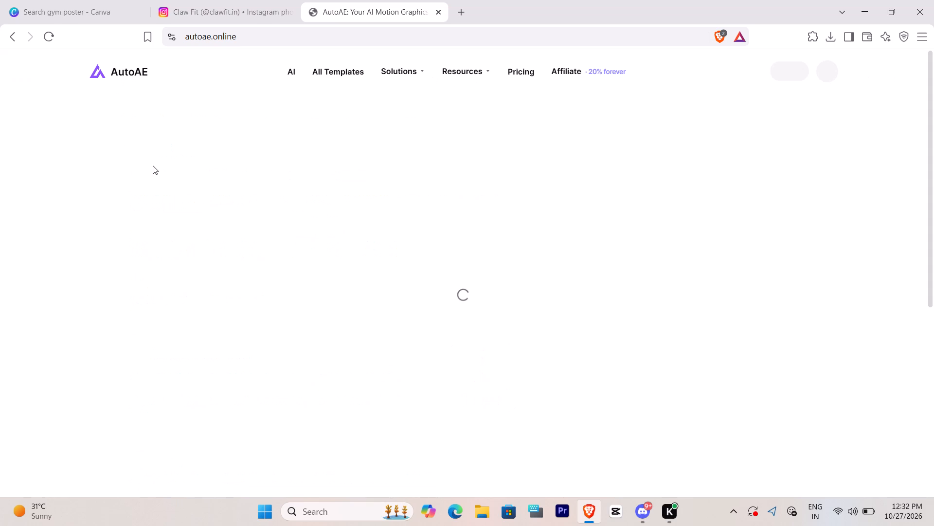
Enter an idea prompt starting with "gym" in AutoAE's motion graphics generator.
{"action": "scroll", "coordinate": [323, 327], "scroll_direction": "down", "scroll_amount": 1}
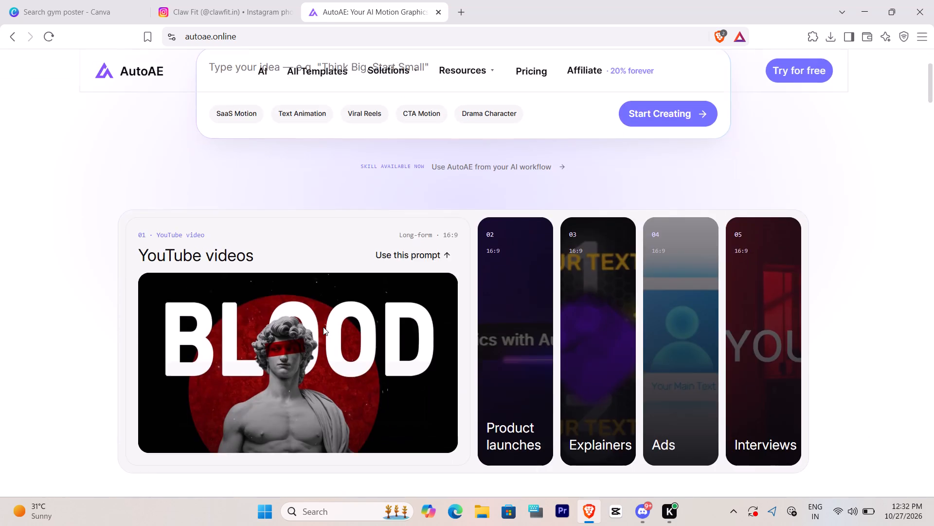
{"action": "scroll", "coordinate": [323, 327], "scroll_direction": "down", "scroll_amount": 1}
{"action": "left_click", "coordinate": [281, 205]}
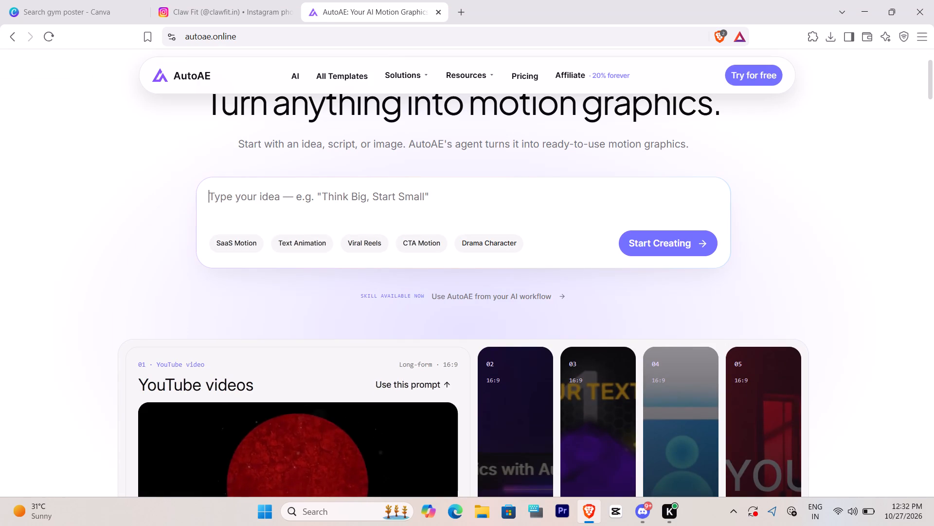
{"action": "type", "text": "gym"}
{"action": "key", "text": "space"}
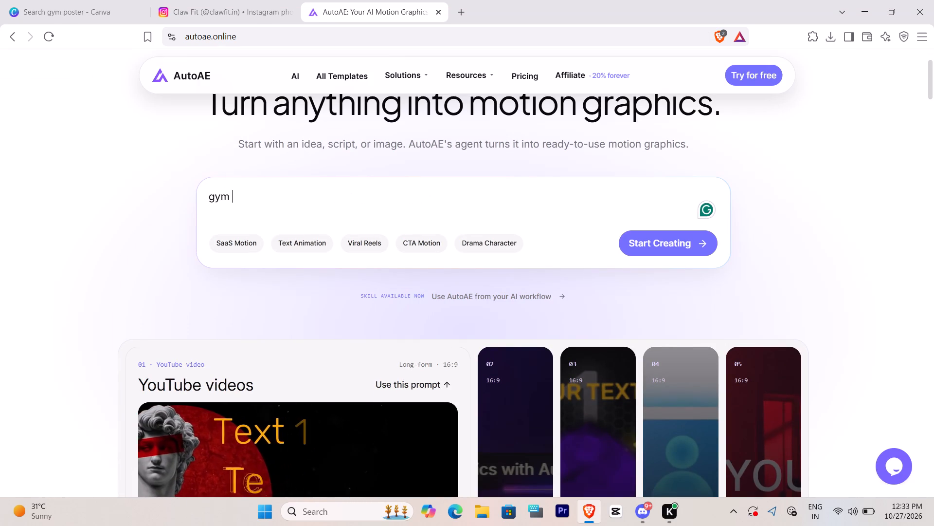
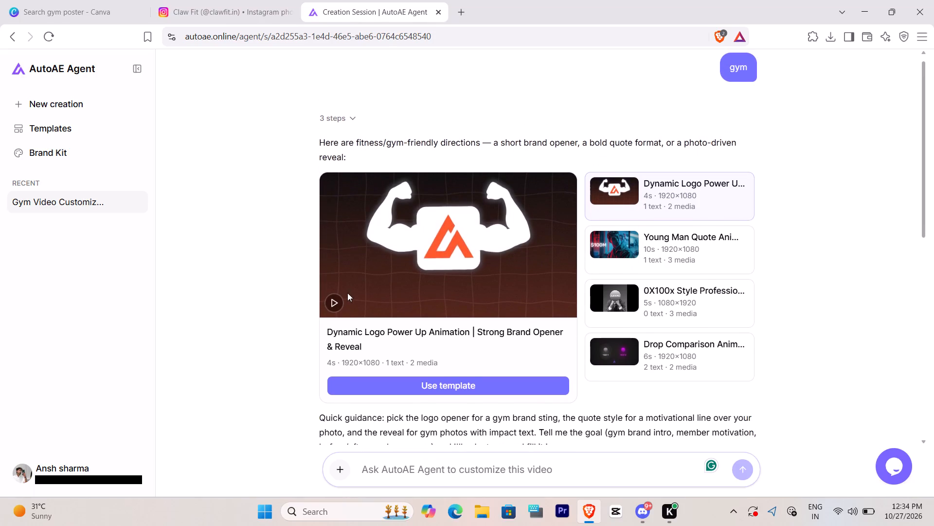
Preview AutoAE's suggested gym templates, including Dynamic Logo Power Up, Young Man Quote and the 0X100x Style reveal, and read the guidance.
{"action": "left_click", "coordinate": [335, 303]}
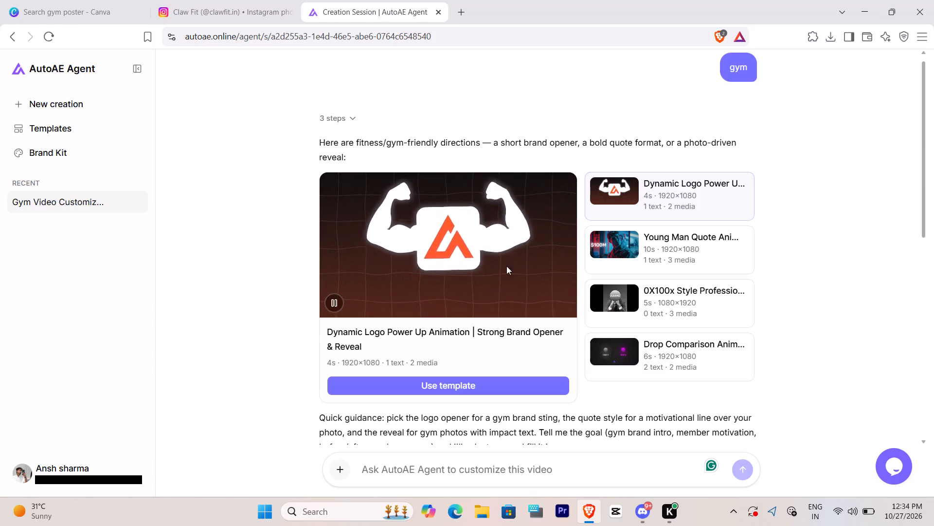
{"action": "scroll", "coordinate": [637, 251], "scroll_direction": "down", "scroll_amount": 1}
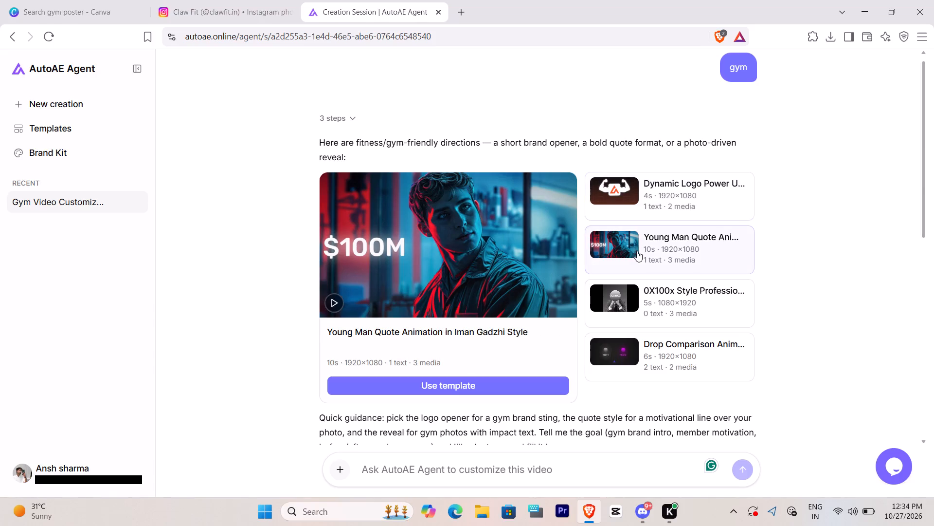
{"action": "left_click", "coordinate": [613, 300]}
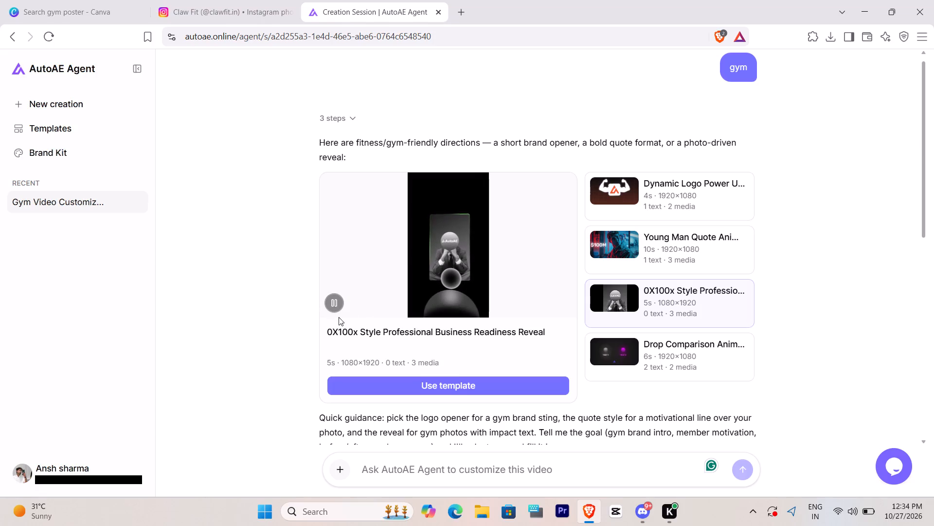
{"action": "scroll", "coordinate": [545, 216], "scroll_direction": "down", "scroll_amount": 4}
{"action": "scroll", "coordinate": [545, 216], "scroll_direction": "up", "scroll_amount": 3}
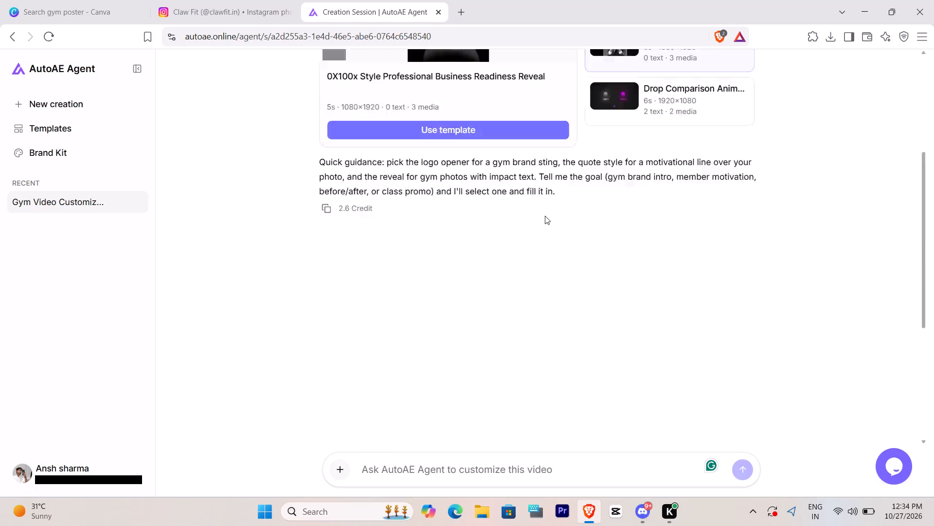
{"action": "left_click", "coordinate": [418, 474]}
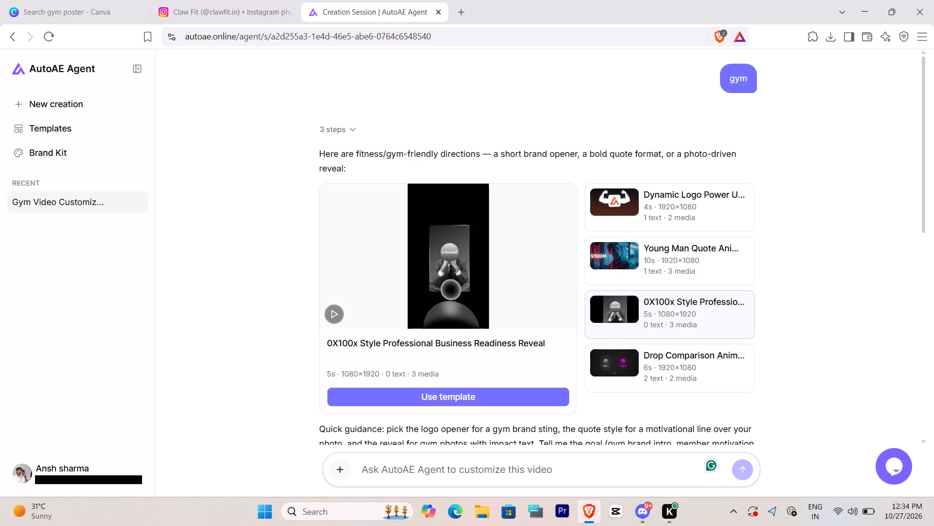
{"action": "left_click", "coordinate": [610, 192]}
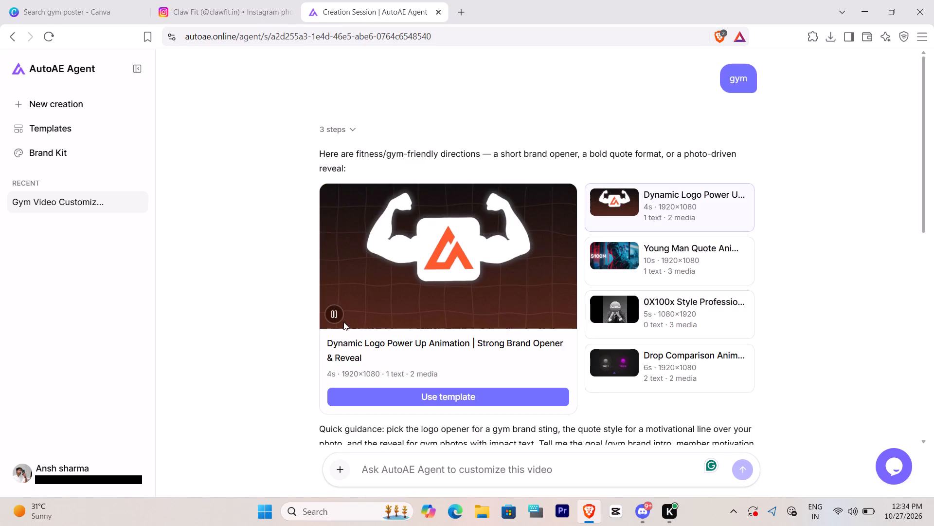
{"action": "left_click", "coordinate": [328, 317]}
{"action": "left_click", "coordinate": [328, 317]}
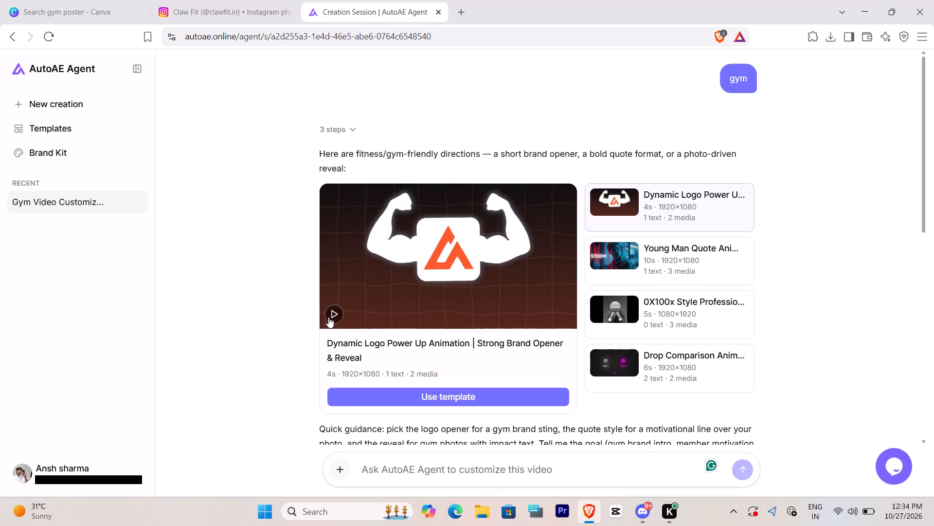
{"action": "left_click", "coordinate": [328, 317]}
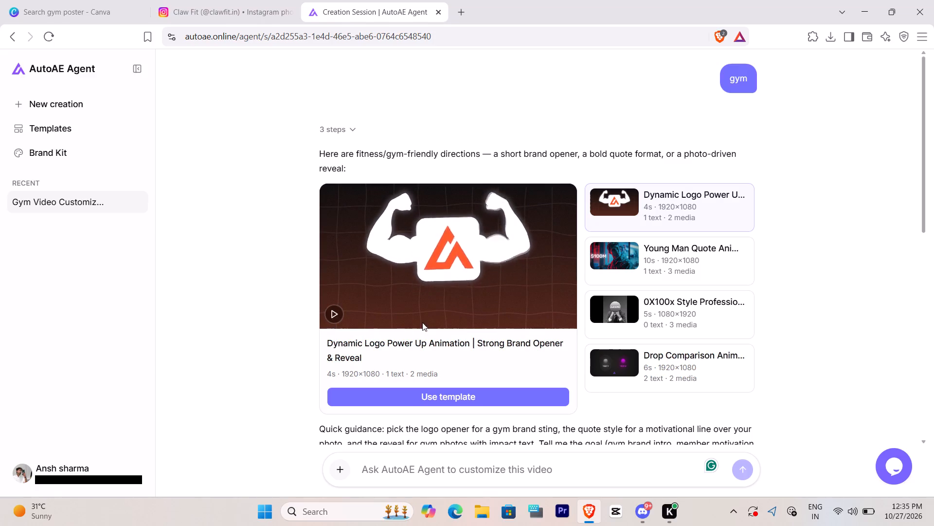
{"action": "scroll", "coordinate": [416, 264], "scroll_direction": "down", "scroll_amount": 4}
{"action": "scroll", "coordinate": [416, 264], "scroll_direction": "up", "scroll_amount": 2}
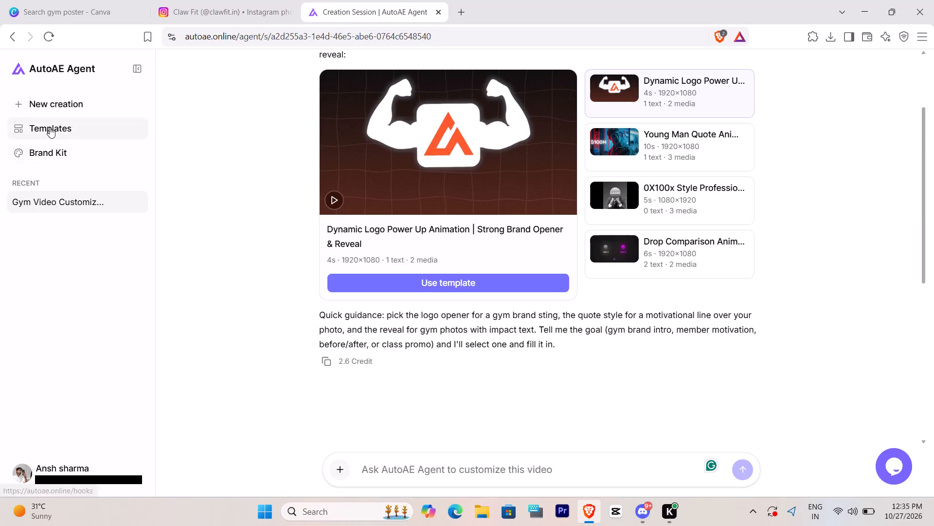
Open AutoAE's animation templates library in a new browser tab.
{"action": "left_click", "coordinate": [50, 127]}
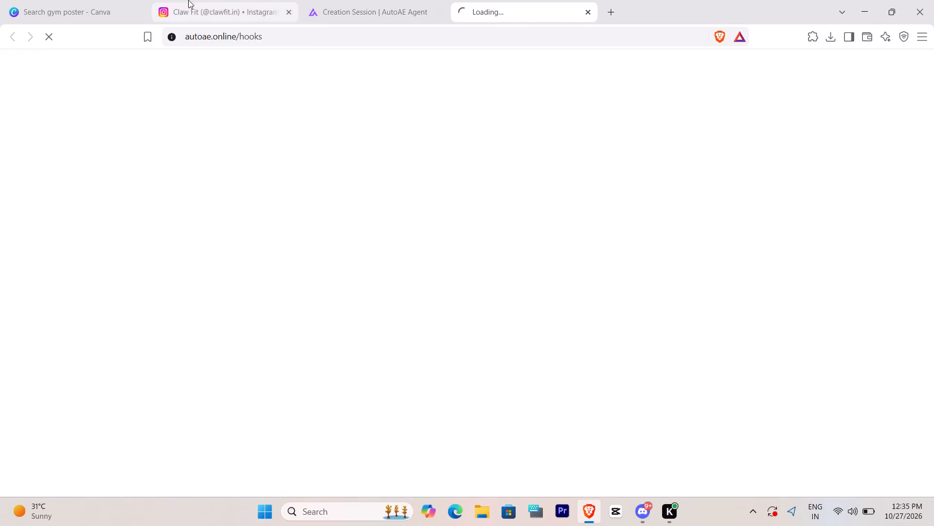
{"action": "left_click", "coordinate": [340, 0]}
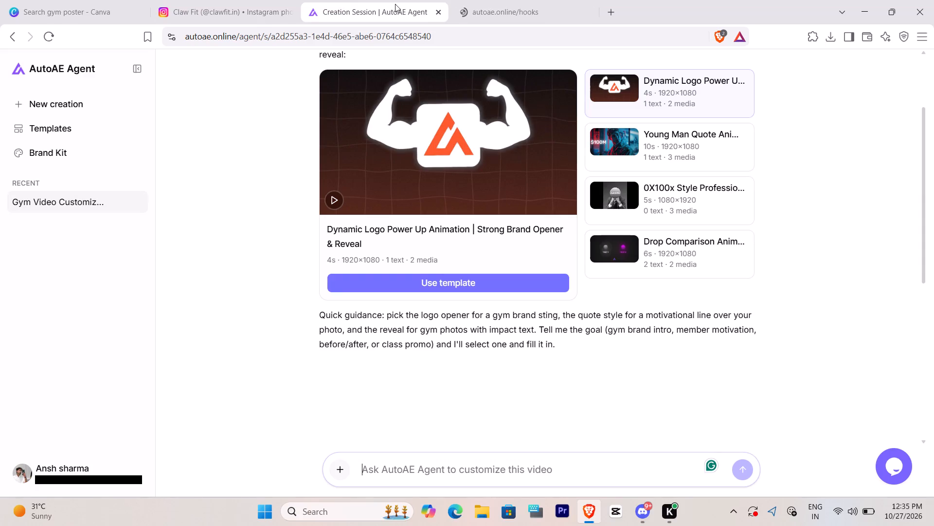
{"action": "left_click", "coordinate": [469, 0]}
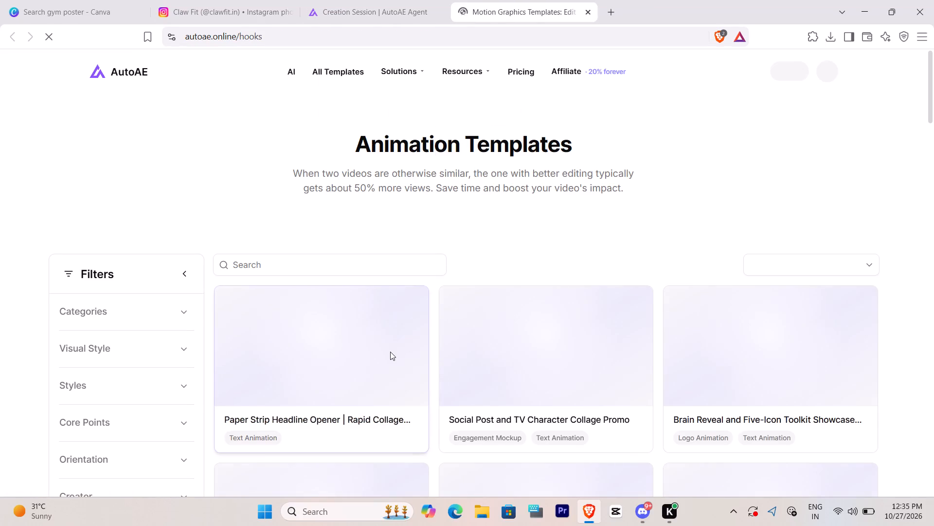
{"action": "scroll", "coordinate": [390, 352], "scroll_direction": "left", "scroll_amount": 1}
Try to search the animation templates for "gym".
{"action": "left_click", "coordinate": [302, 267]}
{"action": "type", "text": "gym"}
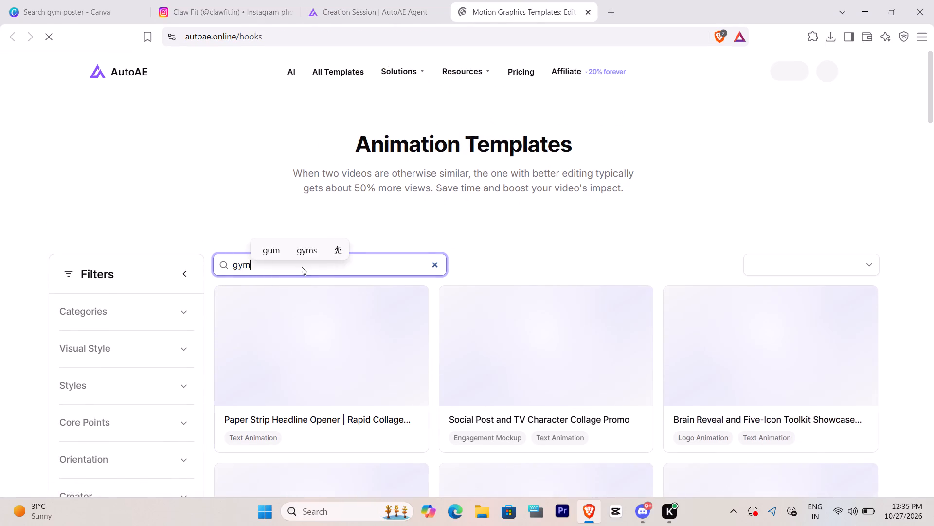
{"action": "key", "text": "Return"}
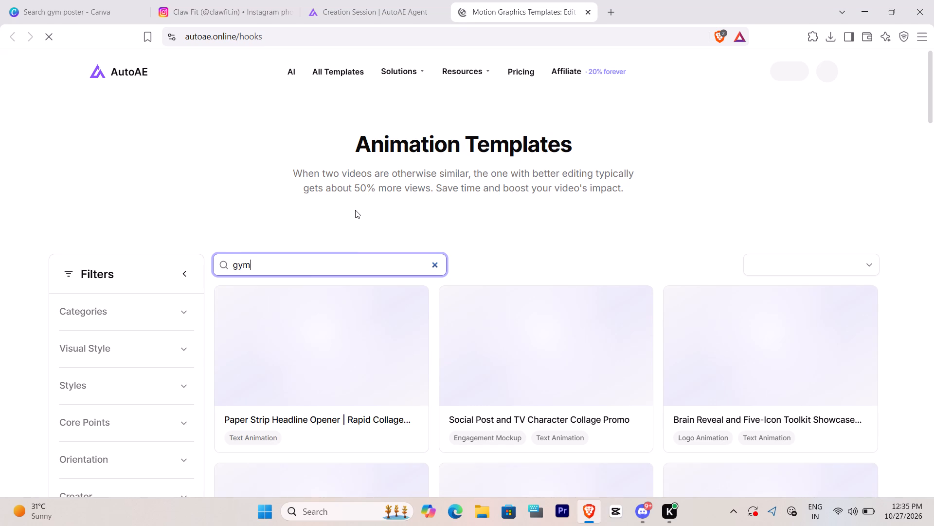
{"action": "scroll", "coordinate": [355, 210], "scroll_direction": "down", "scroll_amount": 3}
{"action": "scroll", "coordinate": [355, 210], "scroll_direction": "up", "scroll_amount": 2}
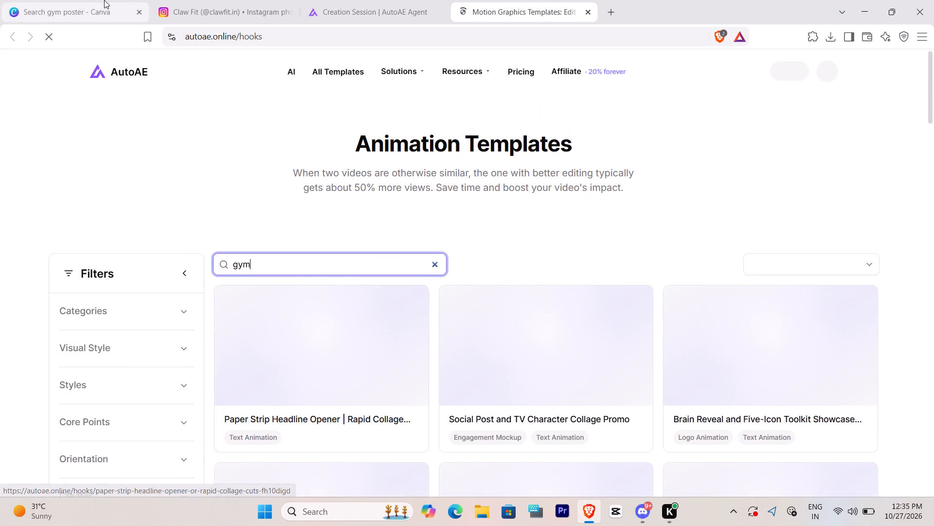
Browse more gym poster templates in the Canva tab and open the Black Neon Modern Fitness Motivation Gym Poster preview.
{"action": "left_click", "coordinate": [78, 0]}
{"action": "scroll", "coordinate": [234, 236], "scroll_direction": "down", "scroll_amount": 4}
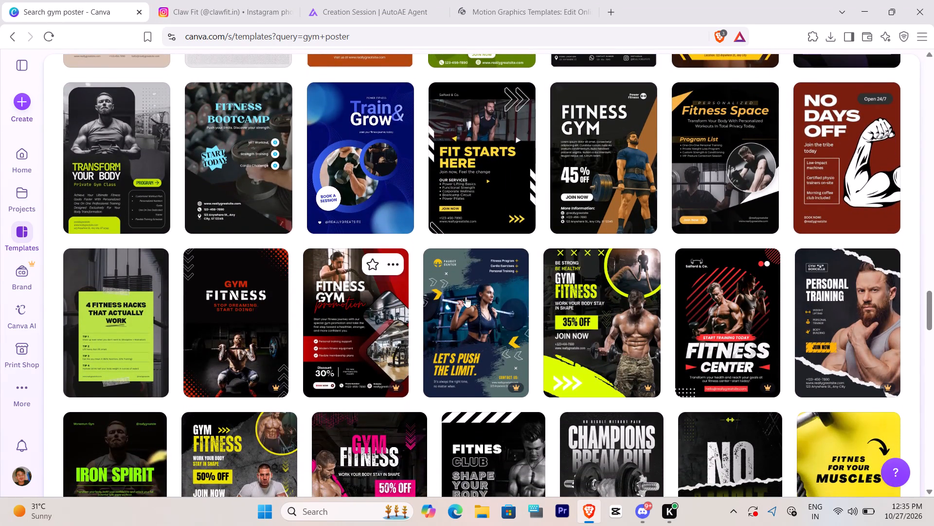
{"action": "scroll", "coordinate": [500, 325], "scroll_direction": "down", "scroll_amount": 4}
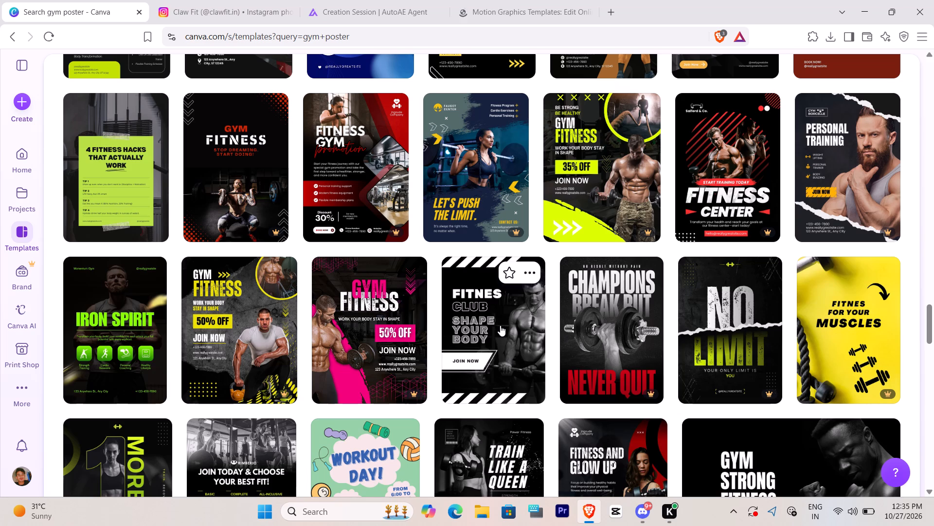
{"action": "scroll", "coordinate": [500, 325], "scroll_direction": "down", "scroll_amount": 2}
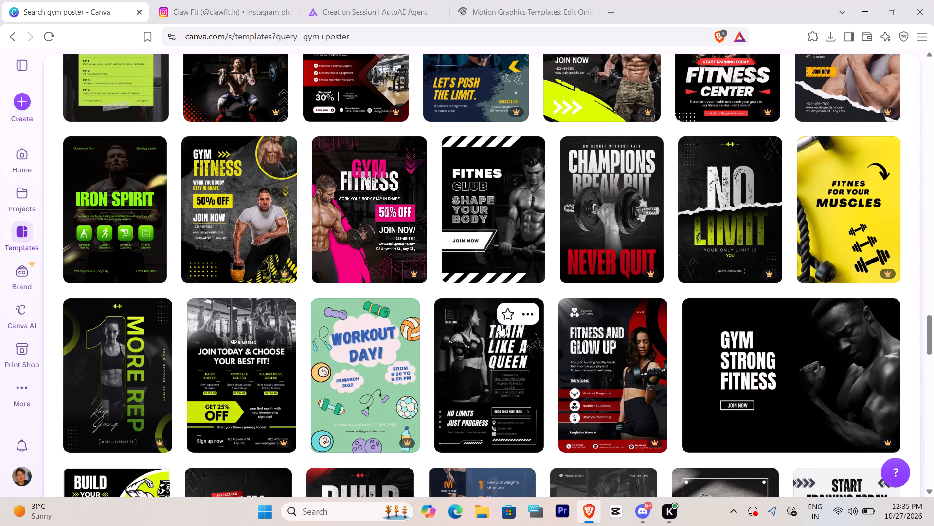
{"action": "left_click", "coordinate": [126, 368]}
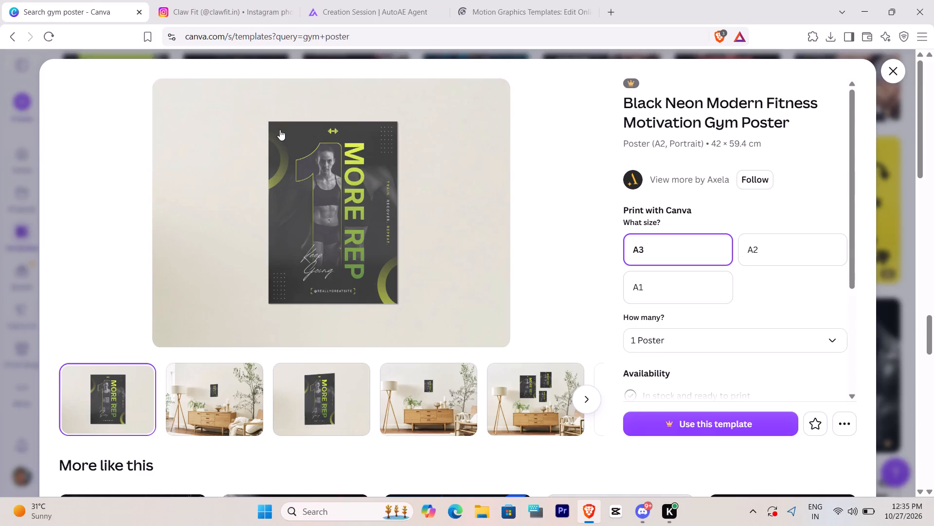
Return to AutoAE's animation templates and search them for "gym".
{"action": "left_click", "coordinate": [353, 0]}
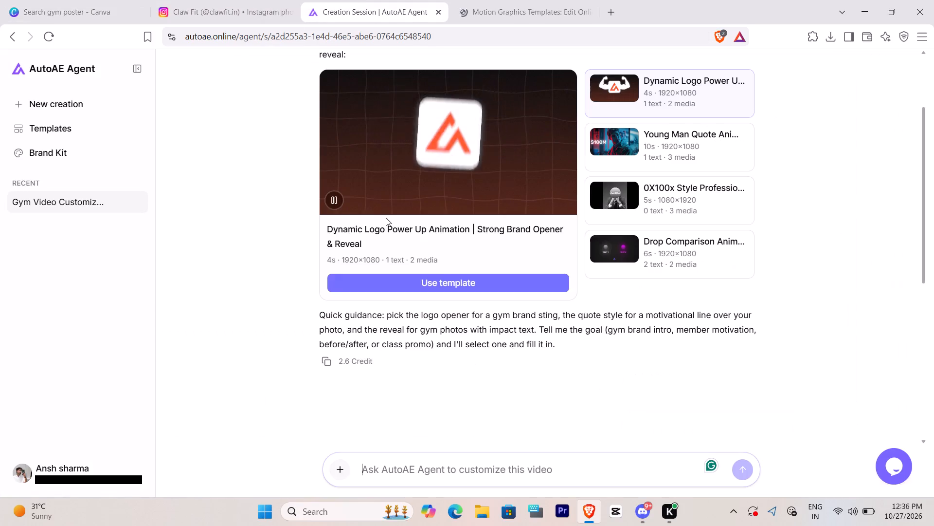
{"action": "left_click", "coordinate": [489, 0]}
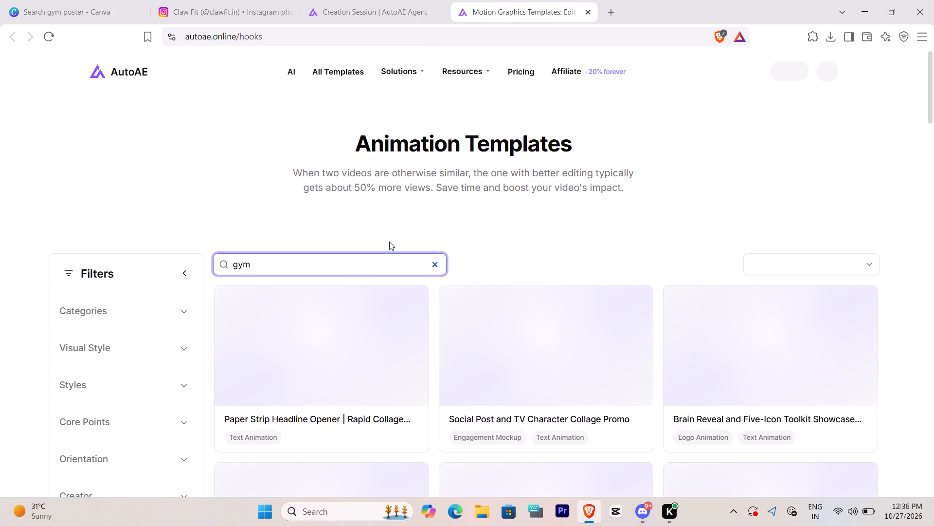
{"action": "scroll", "coordinate": [389, 242], "scroll_direction": "down", "scroll_amount": 2}
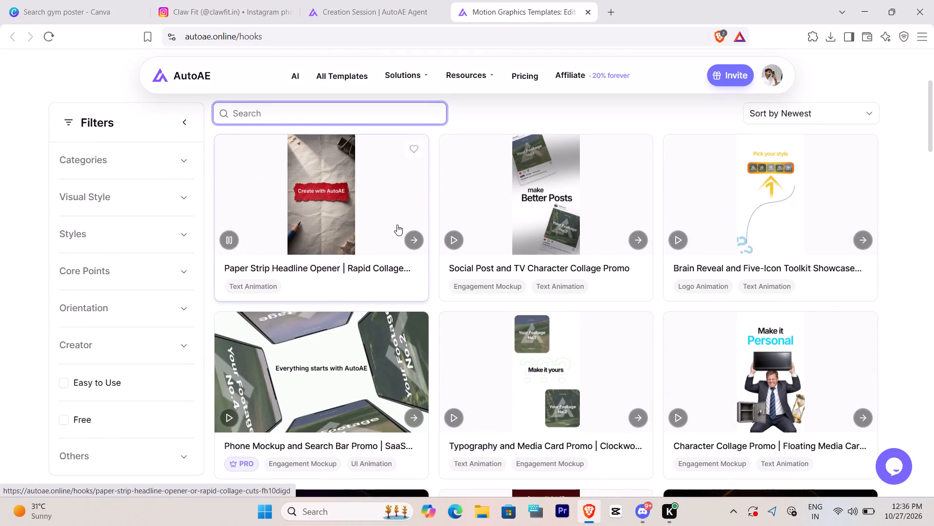
{"action": "scroll", "coordinate": [397, 225], "scroll_direction": "up", "scroll_amount": 1}
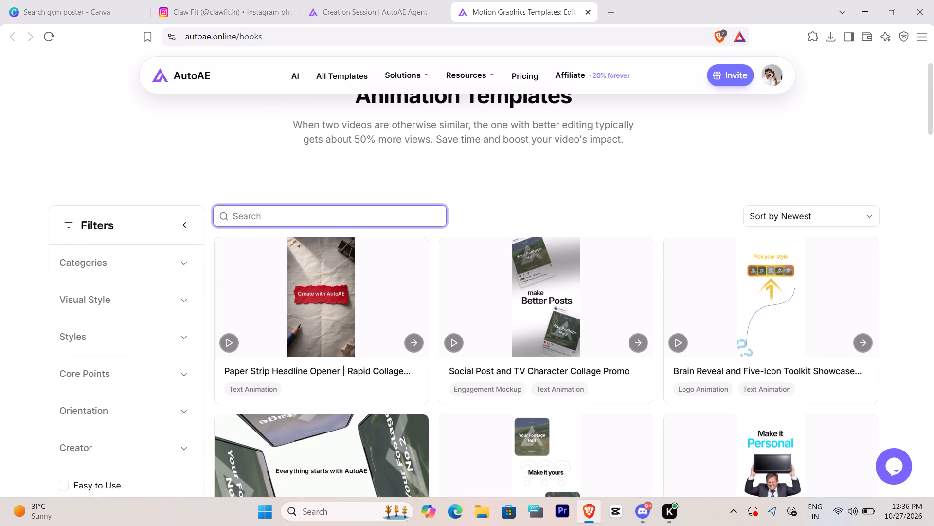
{"action": "key", "text": "g"}
{"action": "type", "text": "ym"}
{"action": "key", "text": "Return"}
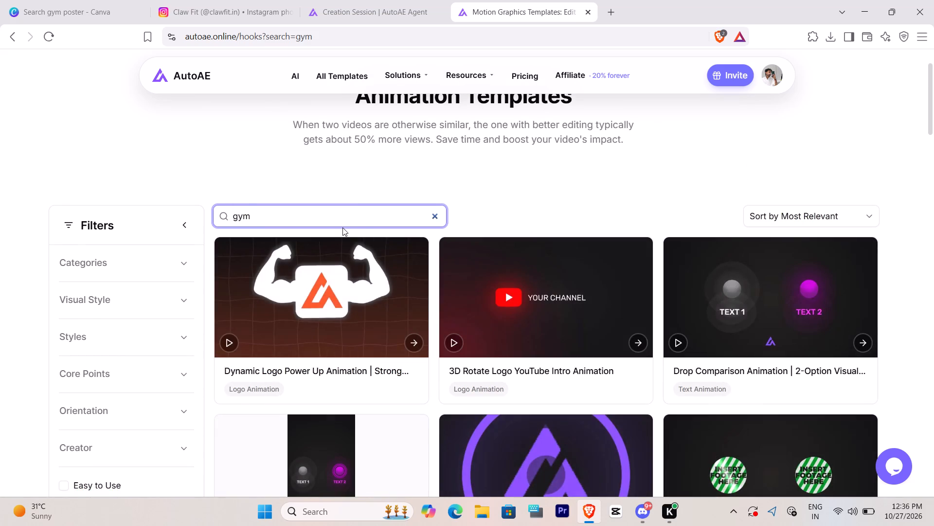
Browse the gym animation template results and compare their logo, text and mockup styles.
{"action": "scroll", "coordinate": [401, 0], "scroll_direction": "down", "scroll_amount": 2}
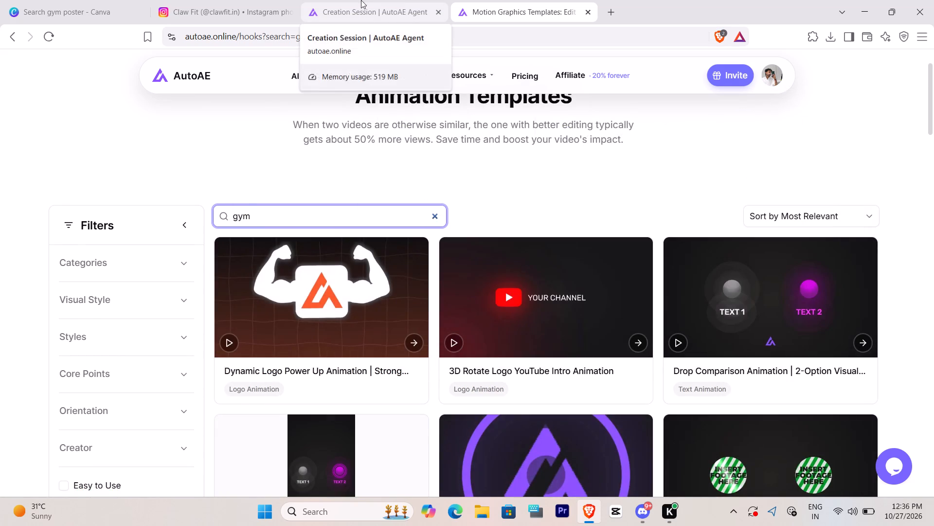
{"action": "left_click", "coordinate": [225, 146]}
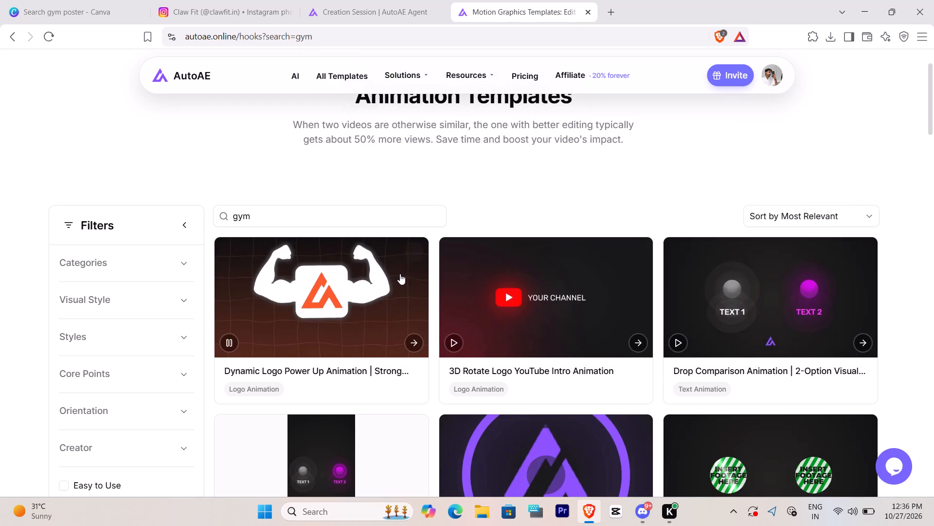
{"action": "scroll", "coordinate": [400, 274], "scroll_direction": "down", "scroll_amount": 6}
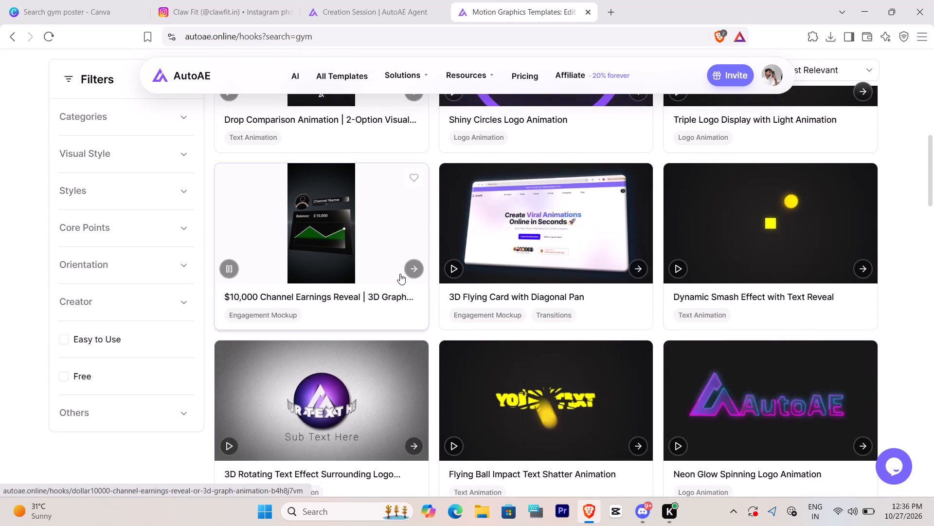
{"action": "scroll", "coordinate": [400, 274], "scroll_direction": "down", "scroll_amount": 5}
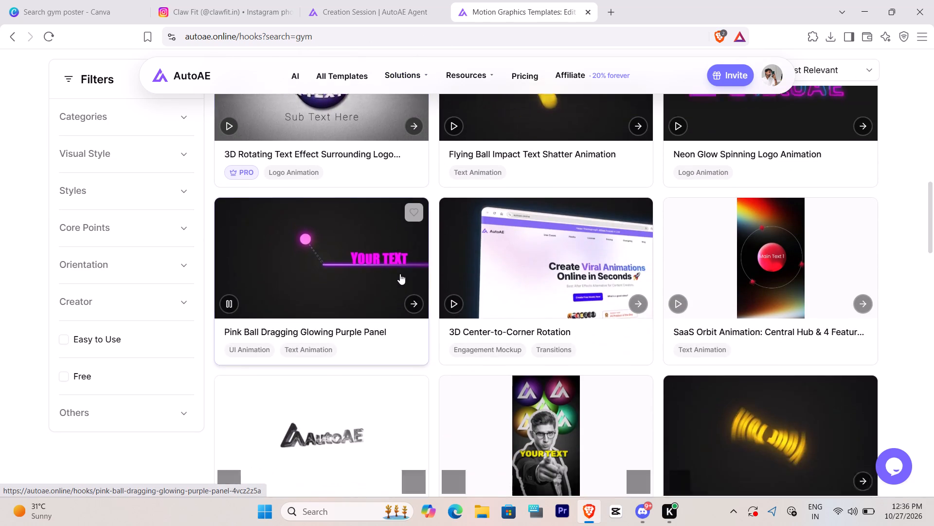
{"action": "scroll", "coordinate": [400, 274], "scroll_direction": "down", "scroll_amount": 4}
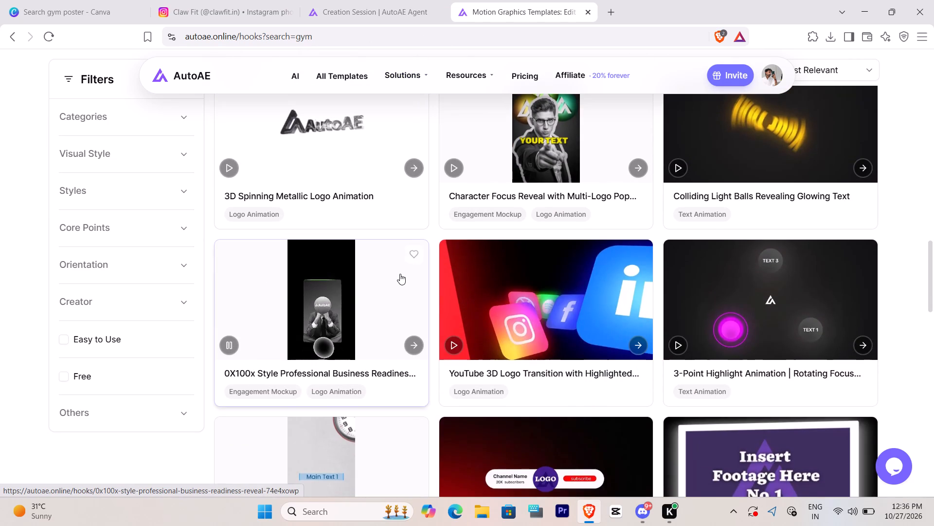
{"action": "scroll", "coordinate": [400, 274], "scroll_direction": "down", "scroll_amount": 1}
{"action": "scroll", "coordinate": [426, 124], "scroll_direction": "down", "scroll_amount": 1}
{"action": "scroll", "coordinate": [443, 70], "scroll_direction": "up", "scroll_amount": 1}
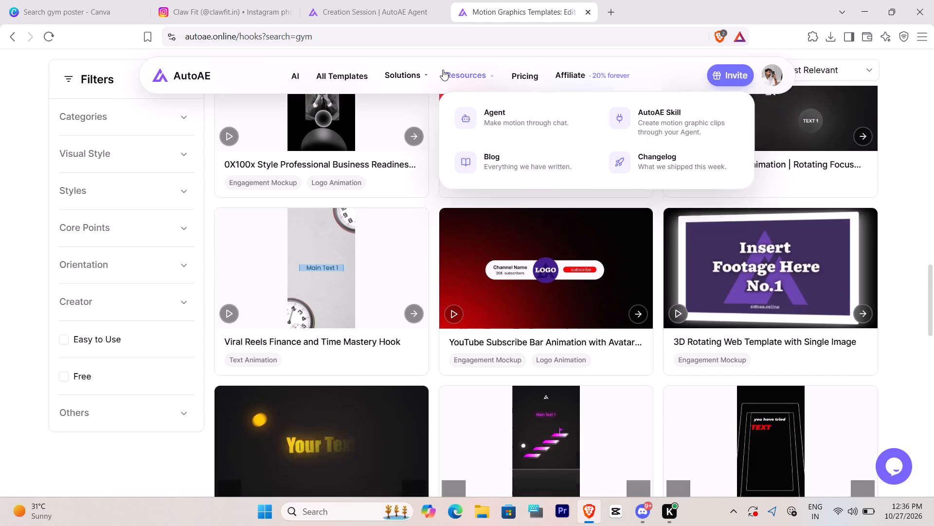
{"action": "scroll", "coordinate": [443, 70], "scroll_direction": "up", "scroll_amount": 9}
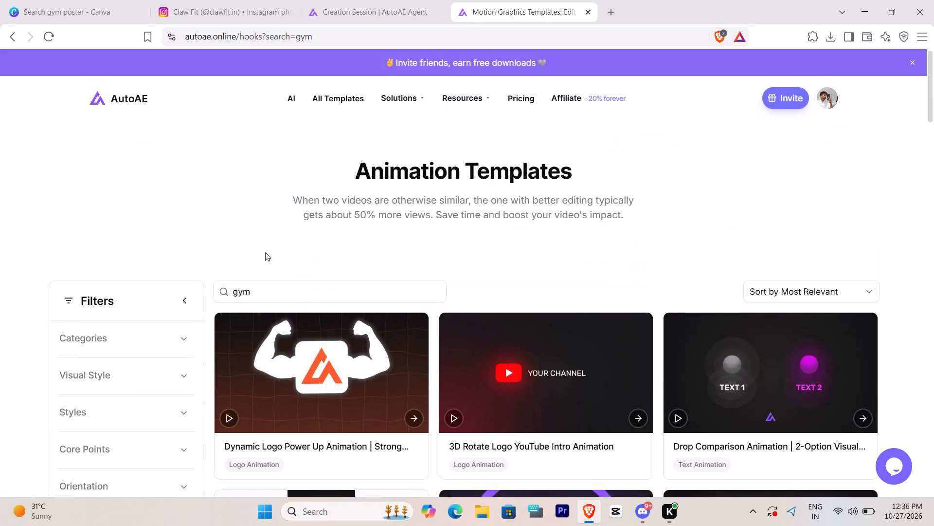
Filter the gym animation templates by the Logo Animation category and look through the results.
{"action": "left_click", "coordinate": [123, 340]}
{"action": "scroll", "coordinate": [123, 340], "scroll_direction": "down", "scroll_amount": 1}
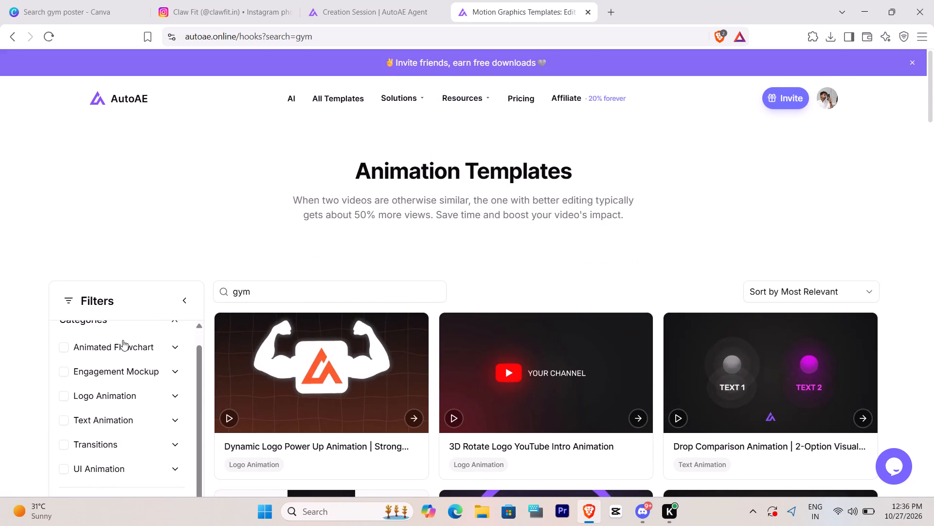
{"action": "left_click", "coordinate": [107, 394]}
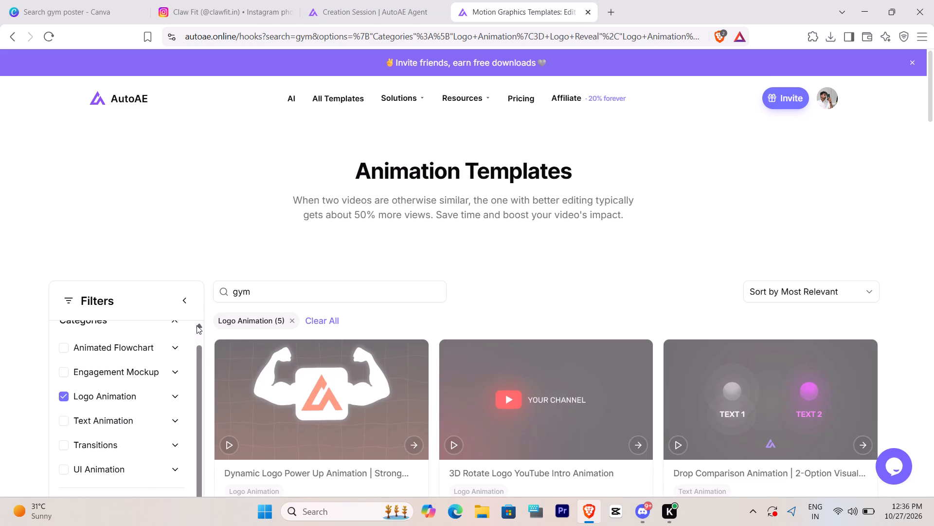
{"action": "scroll", "coordinate": [360, 199], "scroll_direction": "down", "scroll_amount": 3}
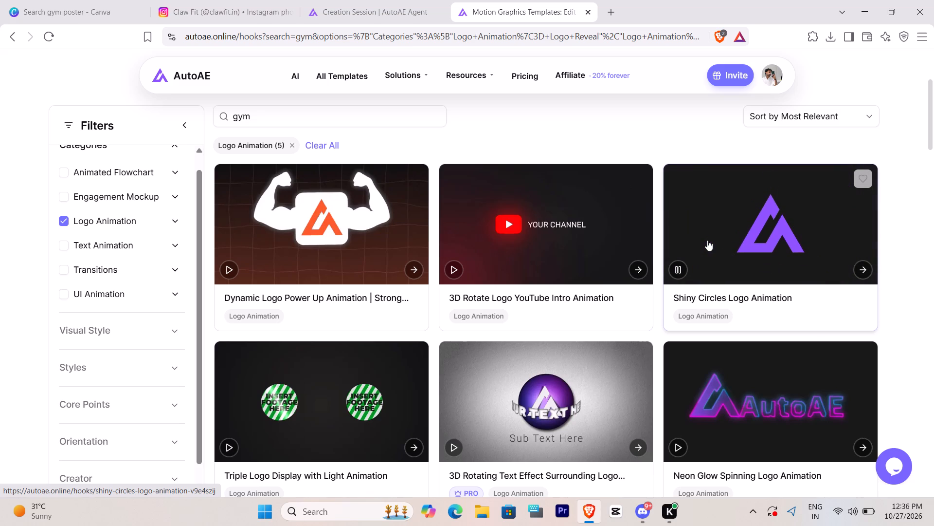
Narrow the gym logo animations to the 3D Movement visual style and open the 3D Rotate Logo YouTube Intro Animation template.
{"action": "scroll", "coordinate": [103, 386], "scroll_direction": "down", "scroll_amount": 1}
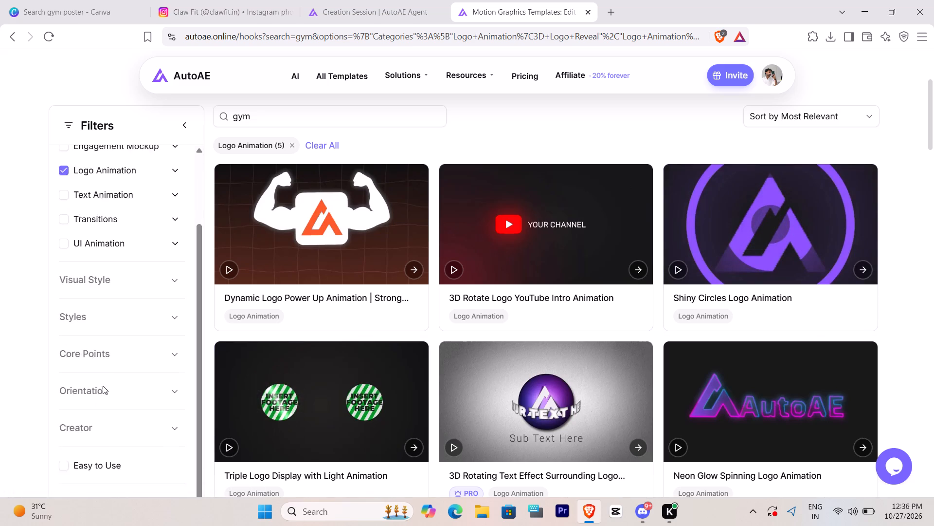
{"action": "scroll", "coordinate": [103, 386], "scroll_direction": "down", "scroll_amount": 1}
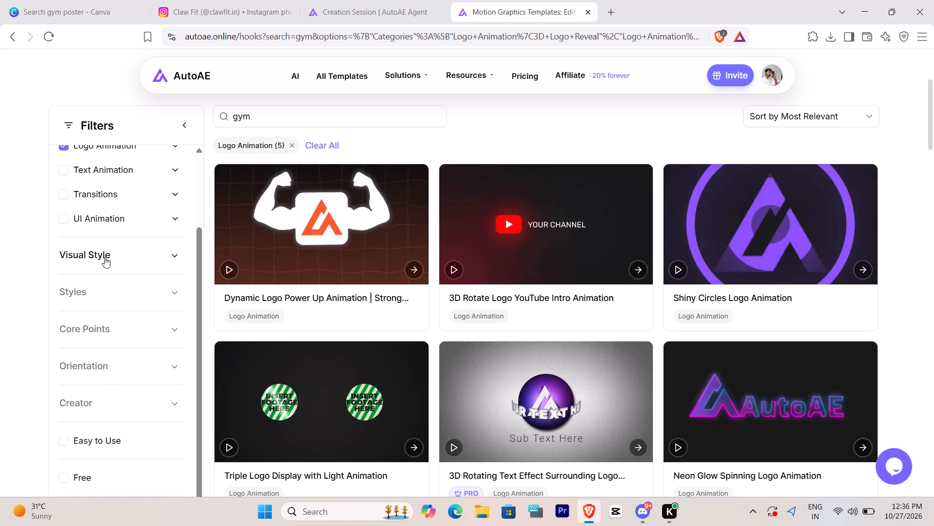
{"action": "left_click", "coordinate": [117, 264]}
{"action": "left_click", "coordinate": [110, 288]}
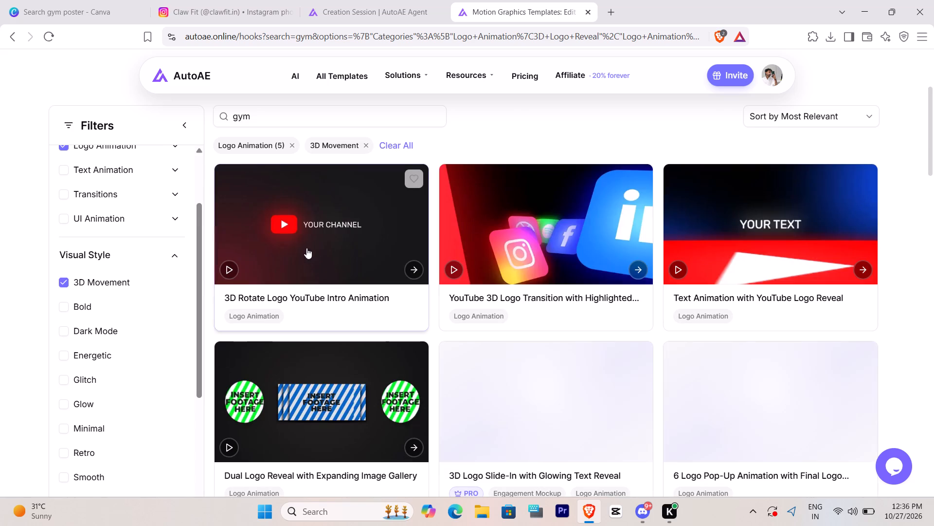
{"action": "left_click", "coordinate": [330, 238]}
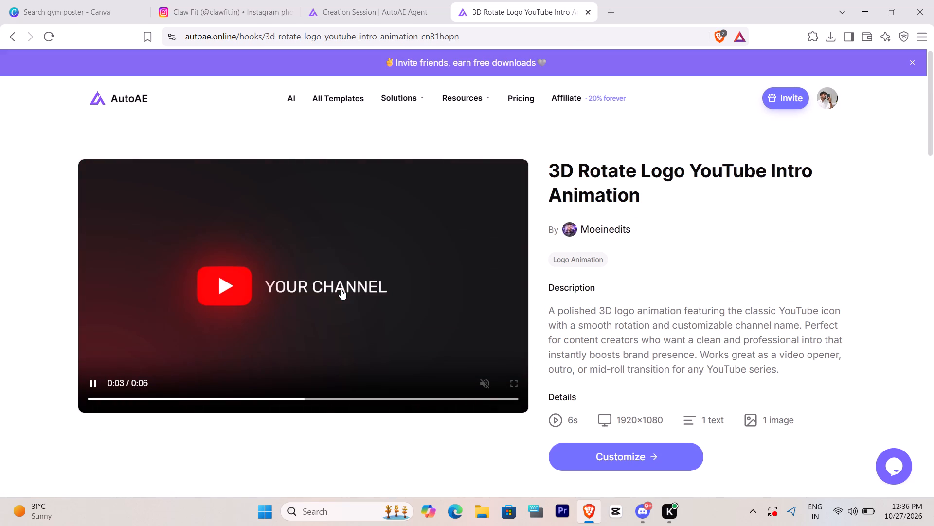
Switch to the Claw Fit Instagram profile and review its posts, logo and bio for branding reference.
{"action": "left_click", "coordinate": [214, 8]}
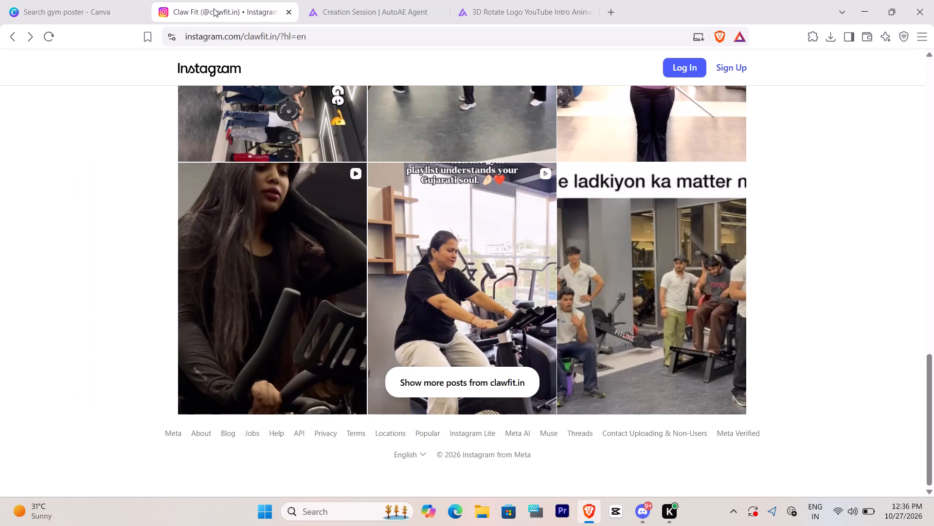
{"action": "scroll", "coordinate": [399, 207], "scroll_direction": "up", "scroll_amount": 7}
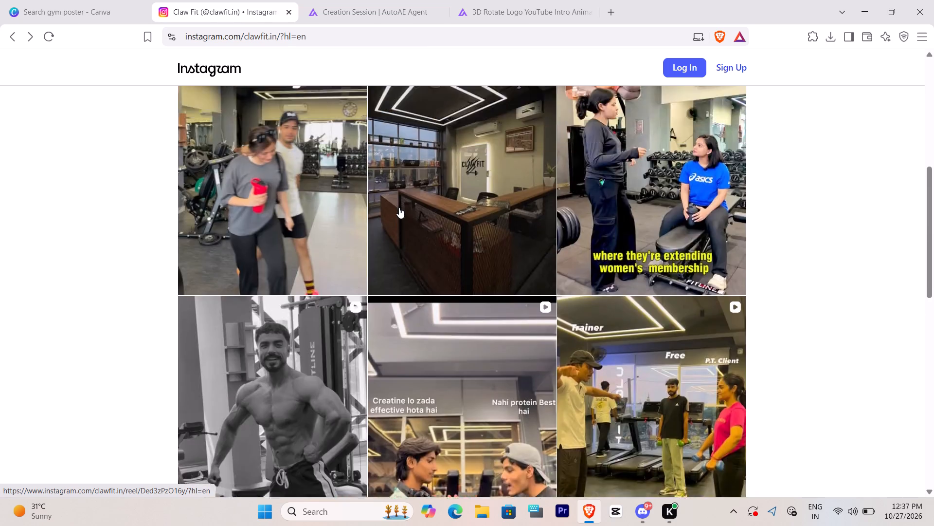
{"action": "scroll", "coordinate": [399, 207], "scroll_direction": "up", "scroll_amount": 7}
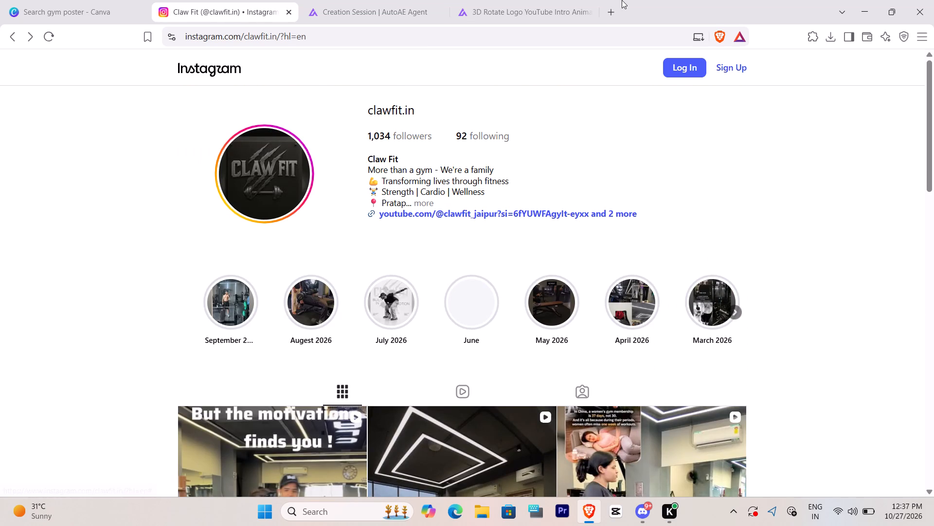
Return to AutoAE and browse the full, unfiltered collection of animation templates.
{"action": "left_click", "coordinate": [537, 0]}
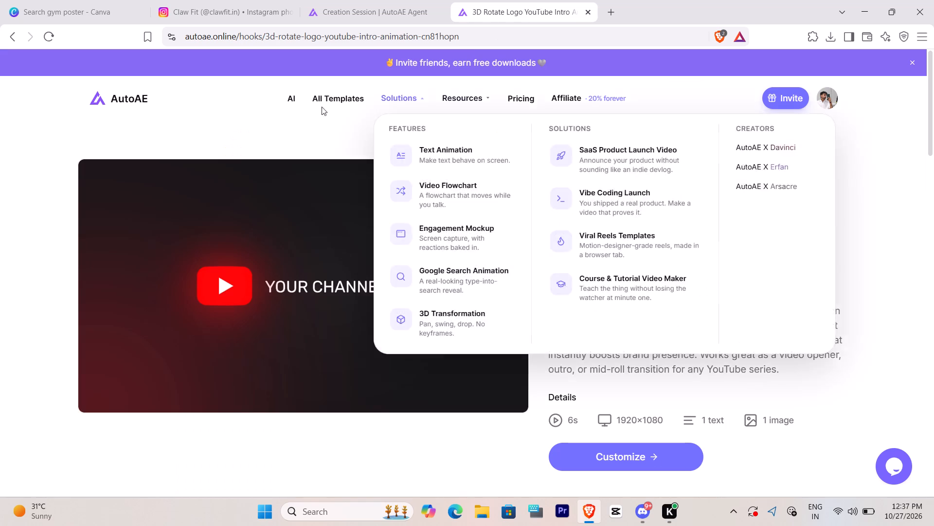
{"action": "left_click", "coordinate": [345, 103]}
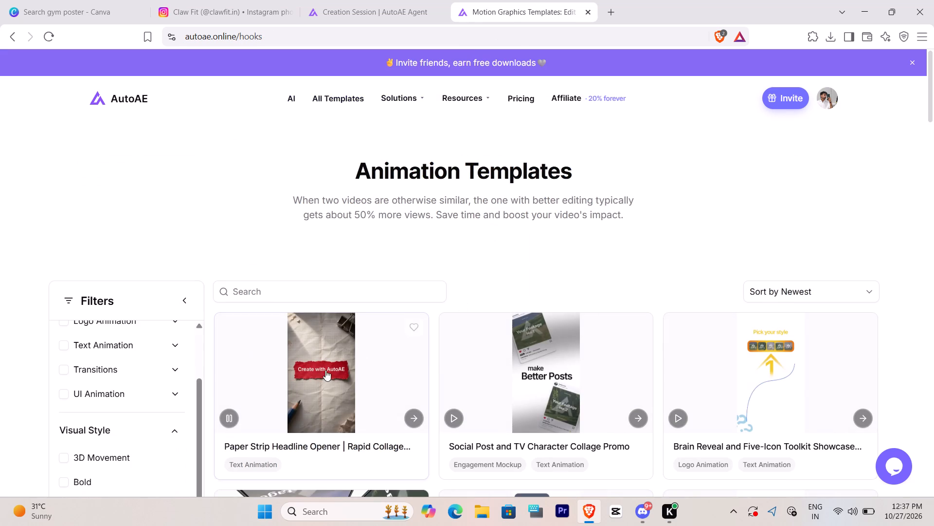
{"action": "scroll", "coordinate": [367, 364], "scroll_direction": "down", "scroll_amount": 7}
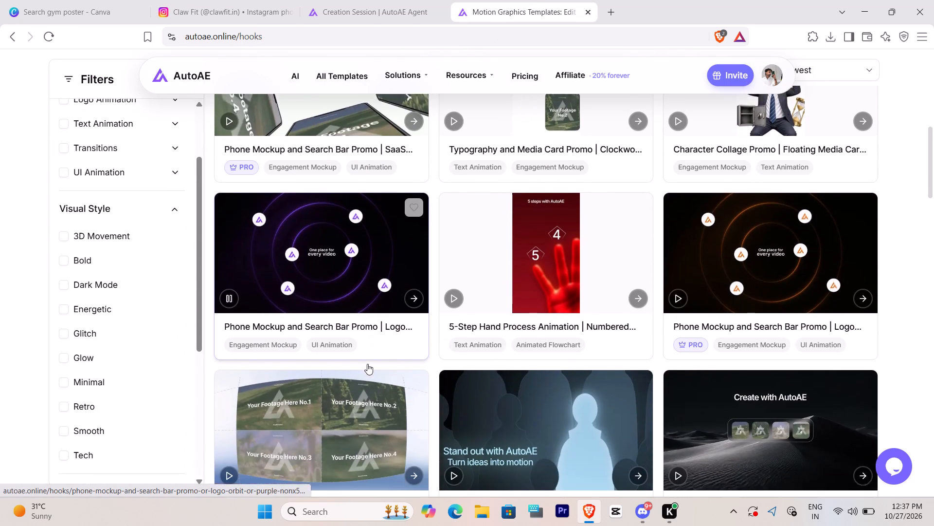
{"action": "scroll", "coordinate": [367, 364], "scroll_direction": "down", "scroll_amount": 1}
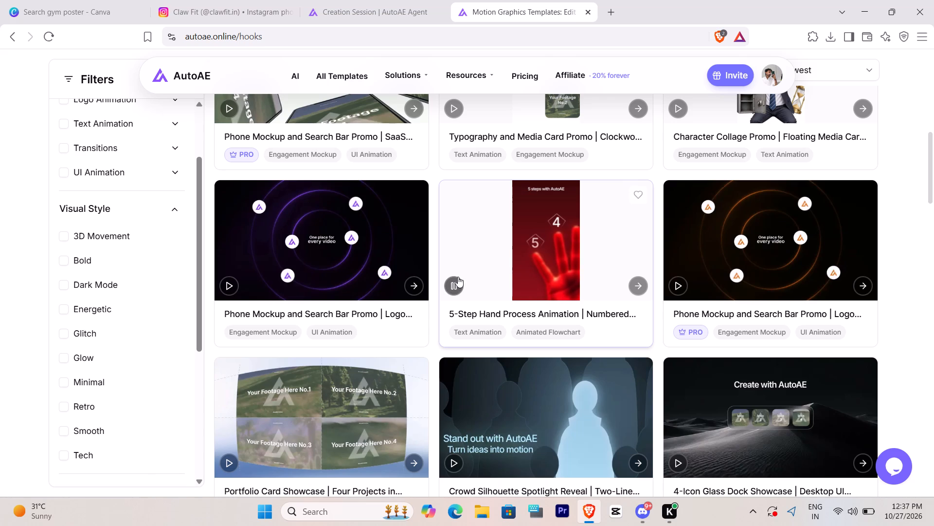
Look through more AutoAE motion graphics templates and revisit the agent session's gym template suggestions.
{"action": "scroll", "coordinate": [506, 207], "scroll_direction": "down", "scroll_amount": 3}
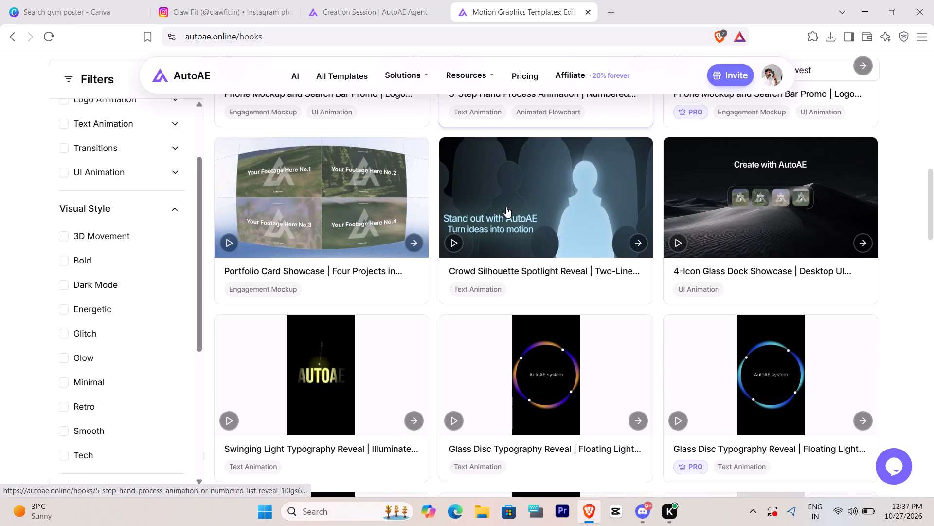
{"action": "scroll", "coordinate": [506, 207], "scroll_direction": "down", "scroll_amount": 2}
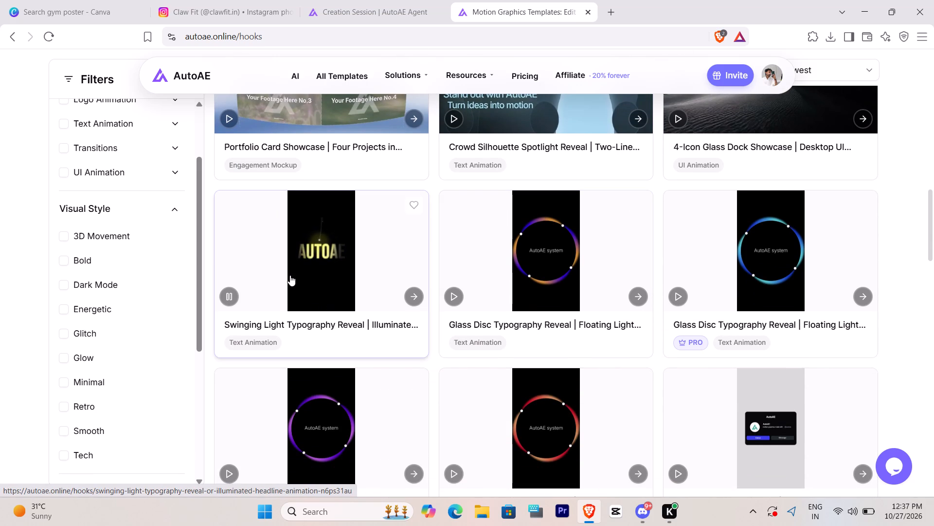
{"action": "left_click", "coordinate": [356, 0]}
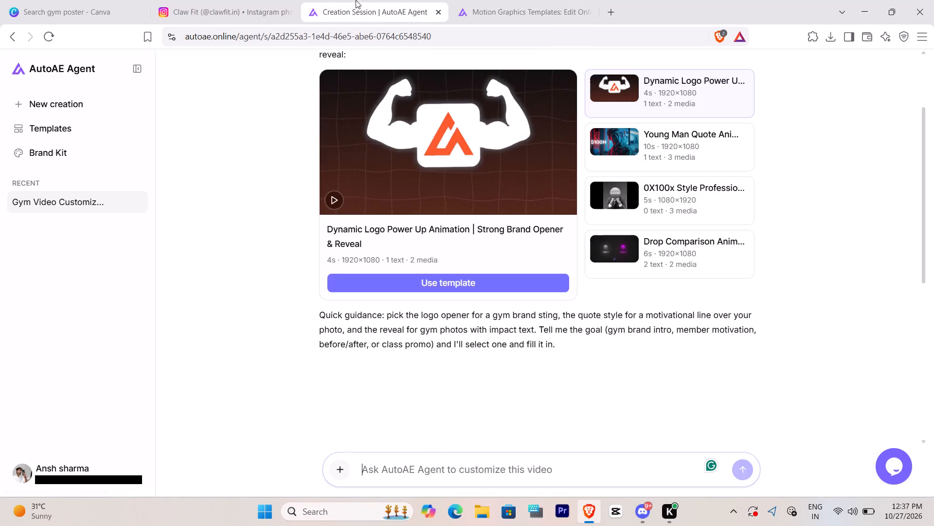
Return to Canva's gym poster results, close the open template preview, and compare the available poster designs.
{"action": "left_click", "coordinate": [48, 0]}
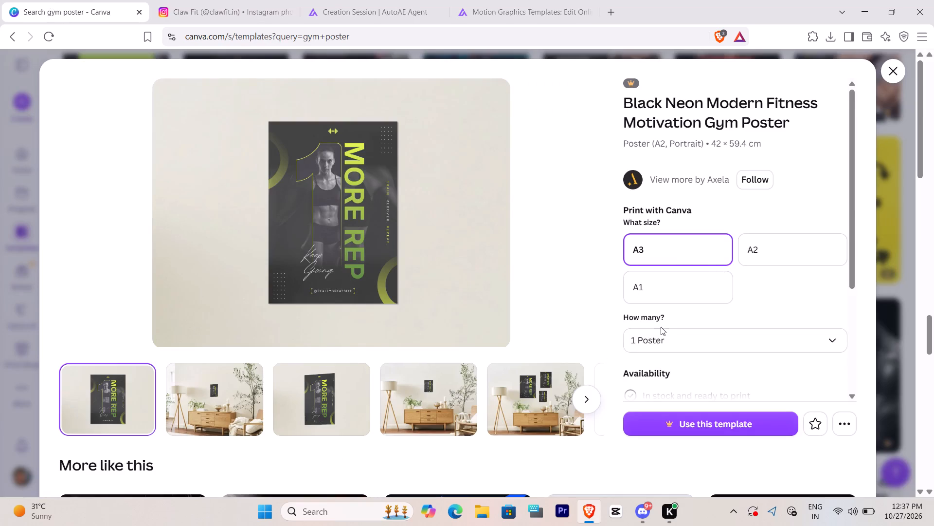
{"action": "scroll", "coordinate": [664, 325], "scroll_direction": "down", "scroll_amount": 3}
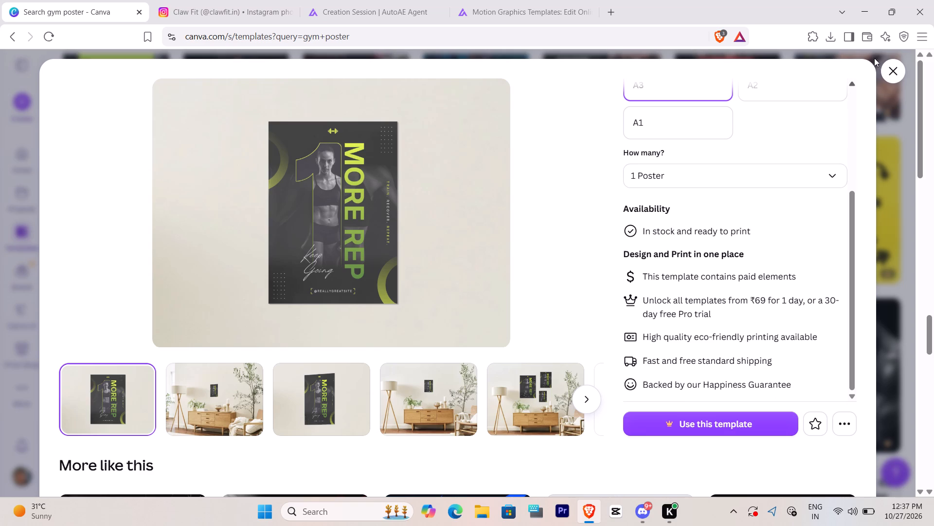
{"action": "left_click", "coordinate": [891, 69]}
{"action": "scroll", "coordinate": [575, 251], "scroll_direction": "left", "scroll_amount": 1}
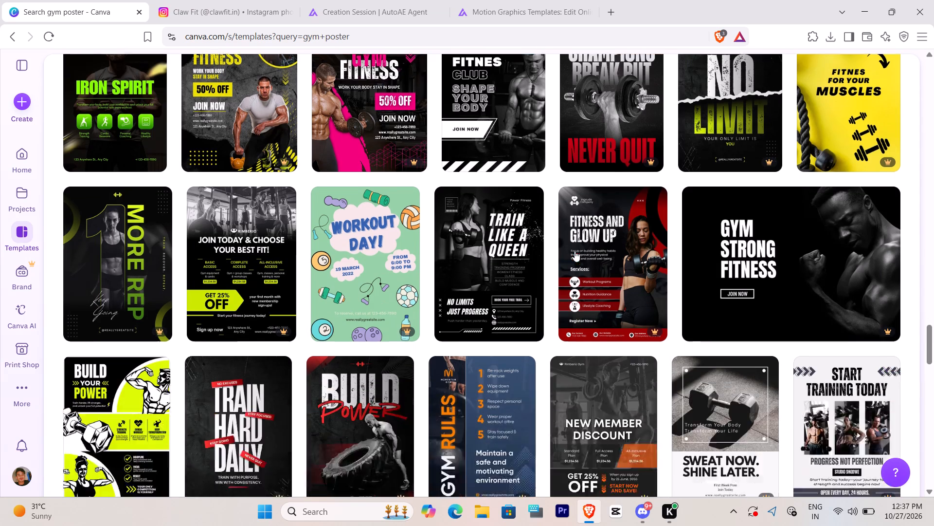
{"action": "scroll", "coordinate": [575, 251], "scroll_direction": "left", "scroll_amount": 1}
{"action": "scroll", "coordinate": [575, 251], "scroll_direction": "up", "scroll_amount": 7}
{"action": "scroll", "coordinate": [575, 251], "scroll_direction": "down", "scroll_amount": 1}
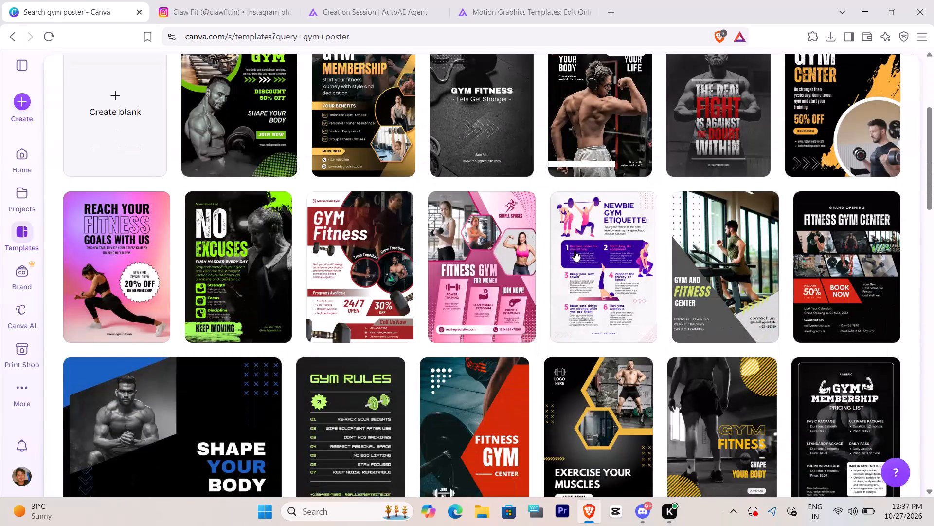
{"action": "scroll", "coordinate": [575, 251], "scroll_direction": "down", "scroll_amount": 1}
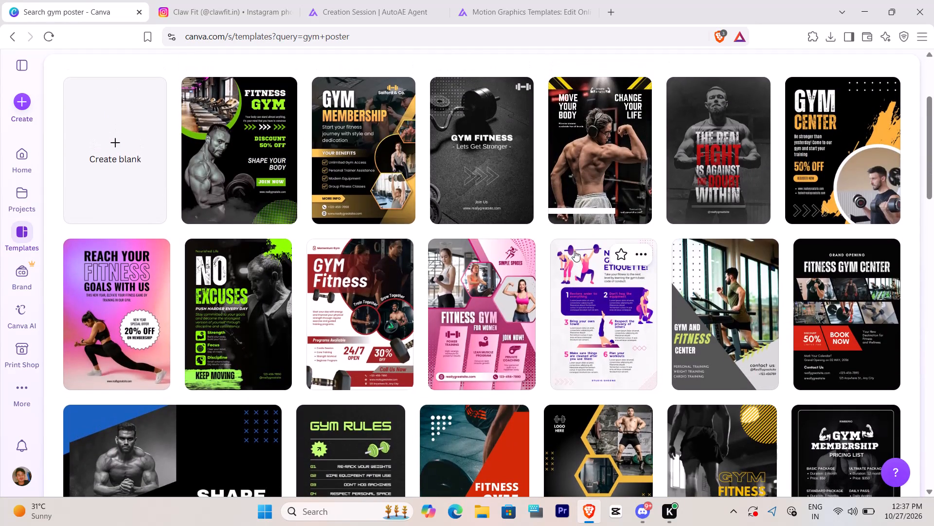
{"action": "scroll", "coordinate": [575, 251], "scroll_direction": "down", "scroll_amount": 7}
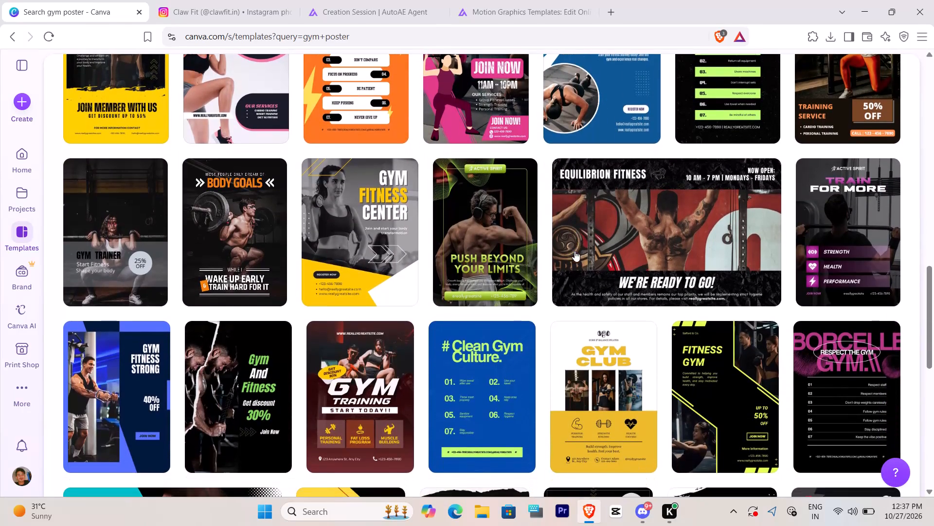
{"action": "scroll", "coordinate": [589, 188], "scroll_direction": "up", "scroll_amount": 5}
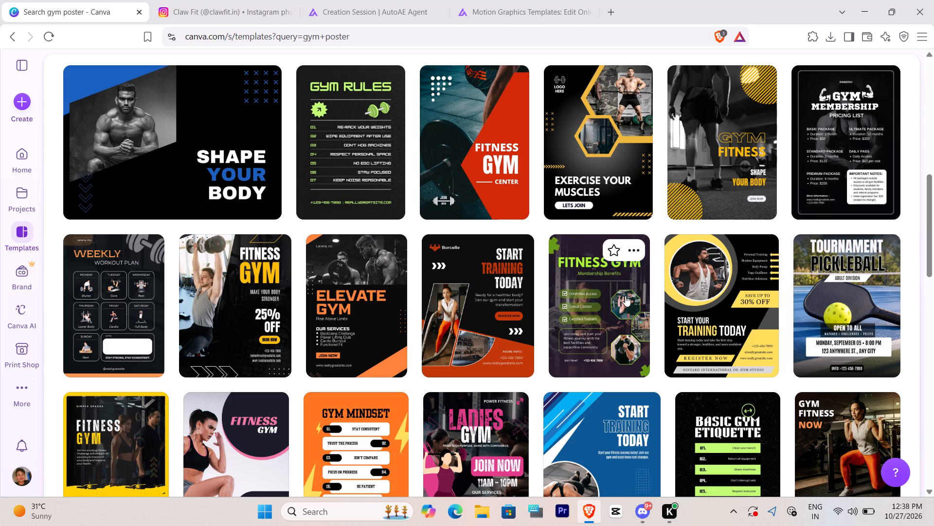
{"action": "scroll", "coordinate": [706, 306], "scroll_direction": "up", "scroll_amount": 1}
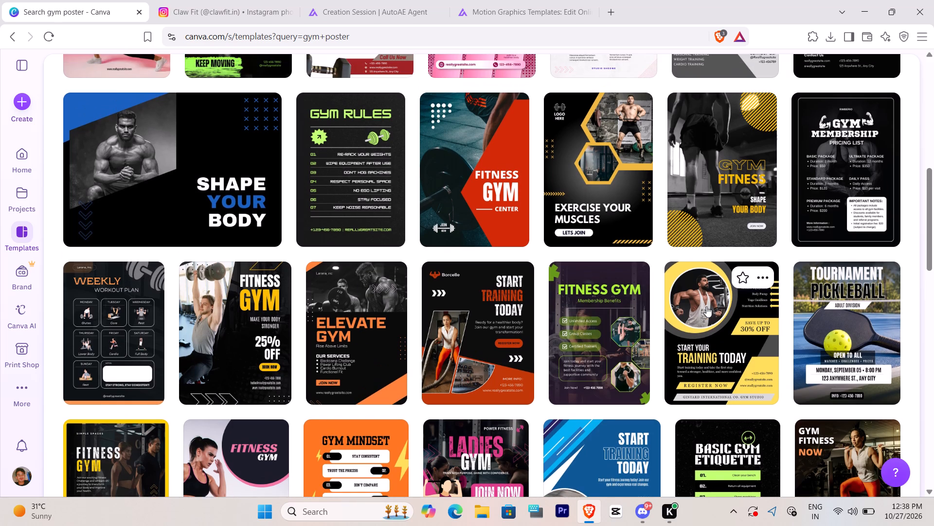
Open the Black Minimalist Gym Center Promo Poster template for customizing in the Canva editor.
{"action": "left_click", "coordinate": [578, 183]}
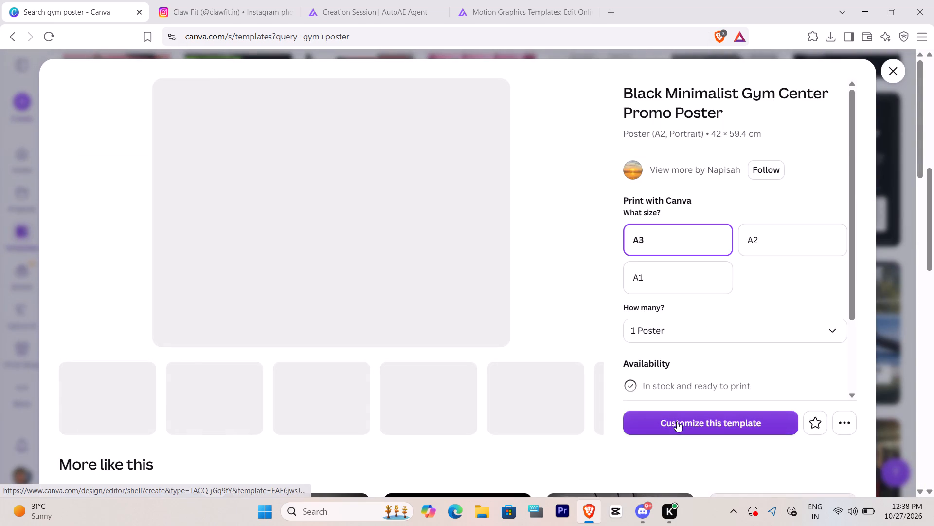
{"action": "left_click", "coordinate": [677, 421]}
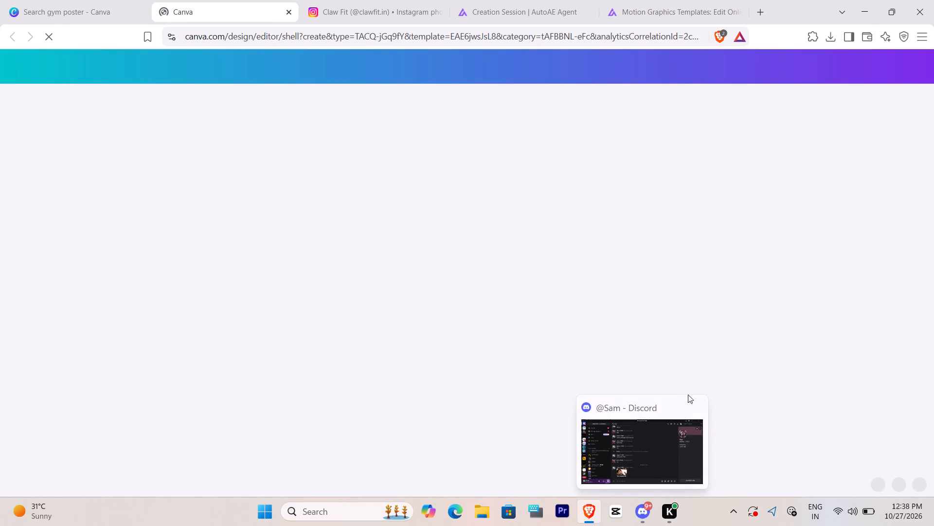
Close the Discord window.
{"action": "left_click", "coordinate": [693, 412]}
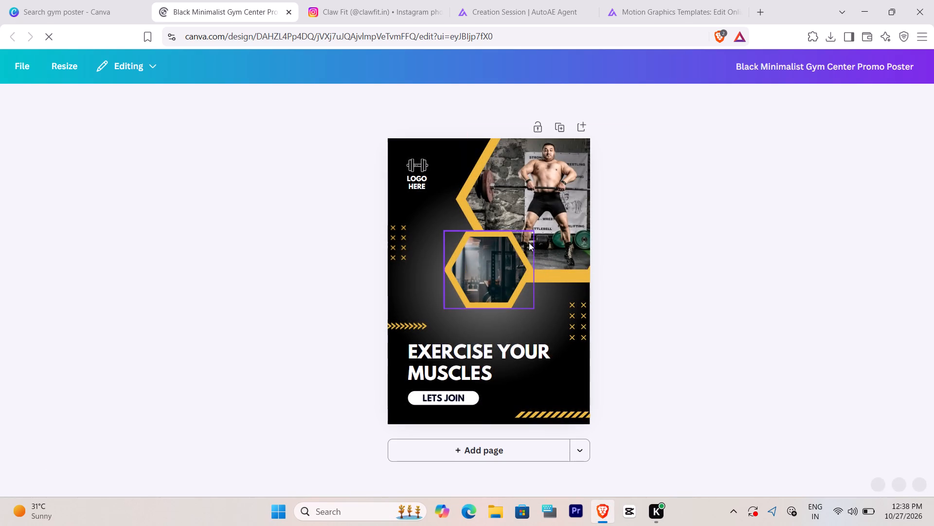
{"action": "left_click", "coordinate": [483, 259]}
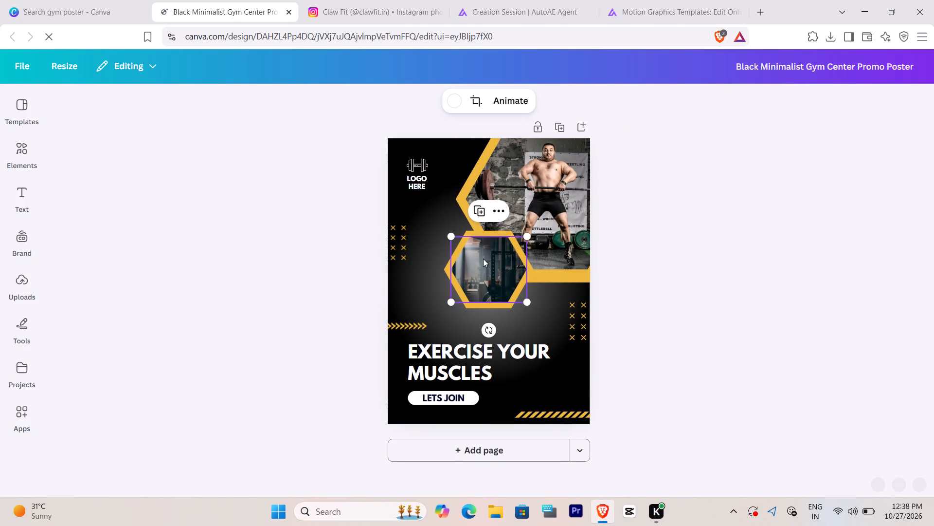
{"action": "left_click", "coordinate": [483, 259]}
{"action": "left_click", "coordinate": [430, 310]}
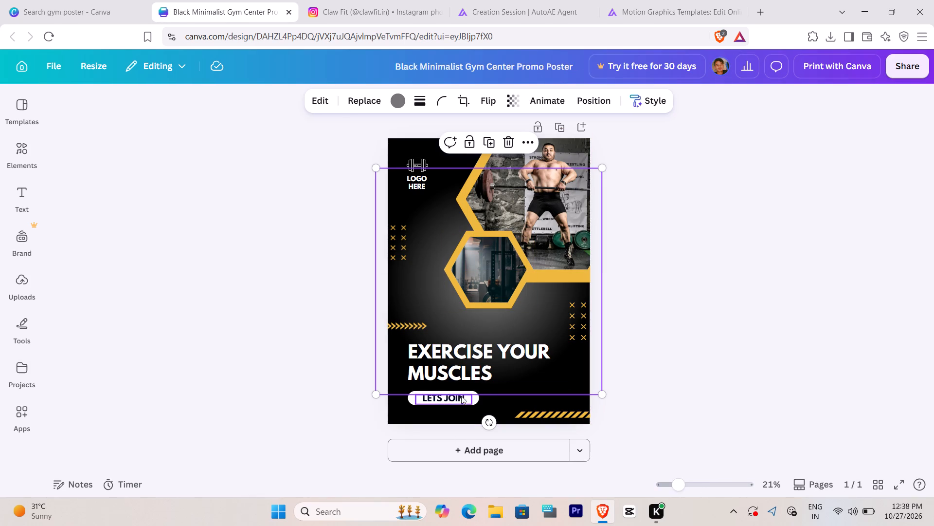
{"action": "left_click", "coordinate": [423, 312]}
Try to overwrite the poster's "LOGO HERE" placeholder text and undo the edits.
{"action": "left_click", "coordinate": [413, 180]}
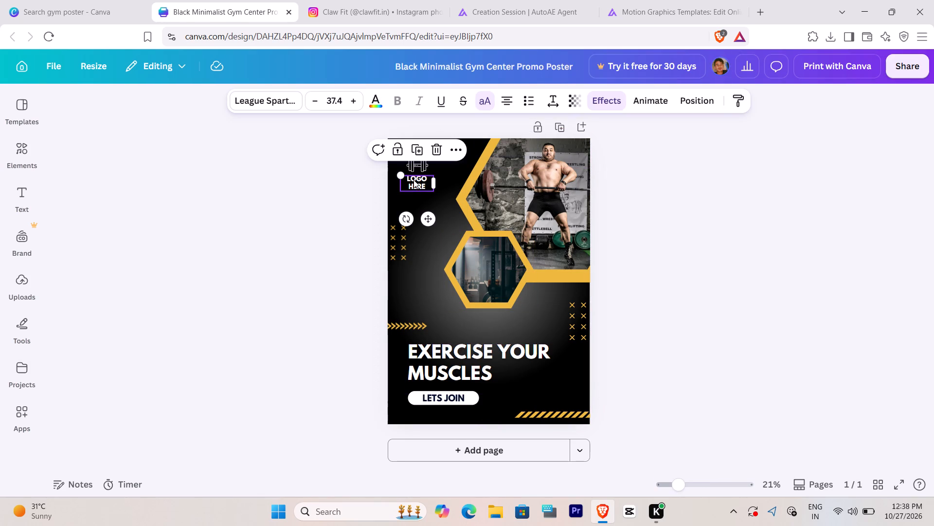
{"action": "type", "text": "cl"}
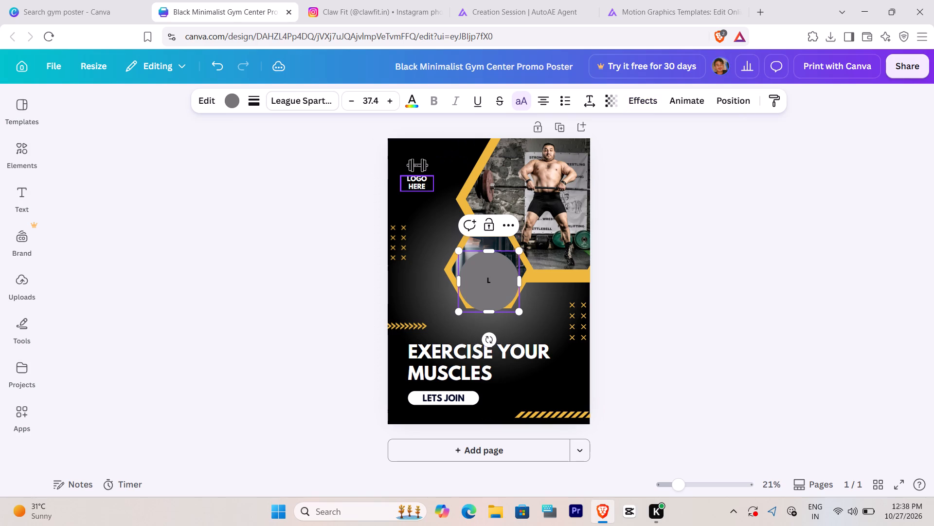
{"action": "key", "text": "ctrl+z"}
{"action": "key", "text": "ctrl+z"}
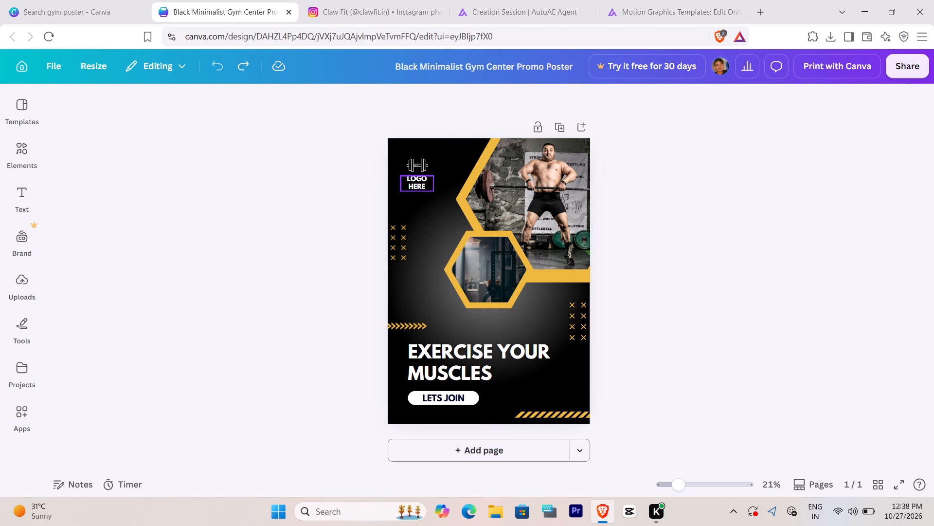
Replace the "LOGO HERE" placeholder text under the dumbbell icon with "CLAW FIT", placing each word on its own line.
{"action": "double_click", "coordinate": [417, 185]}
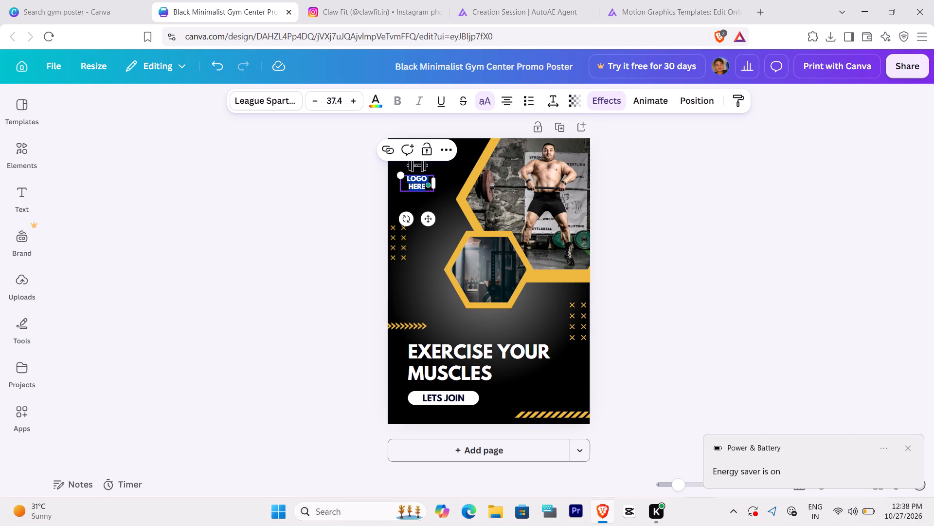
{"action": "type", "text": "cl"}
{"action": "type", "text": "aw fot"}
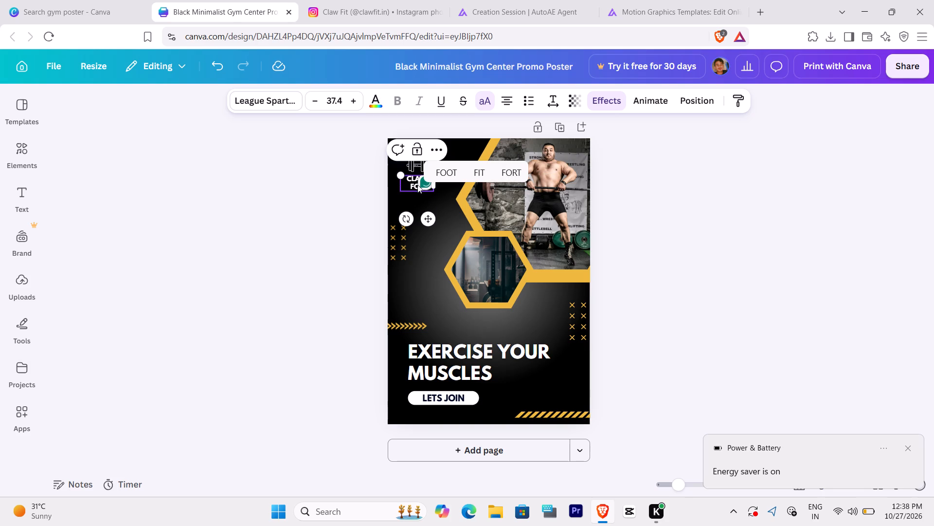
{"action": "key", "text": "BackSpace"}
{"action": "key", "text": "BackSpace"}
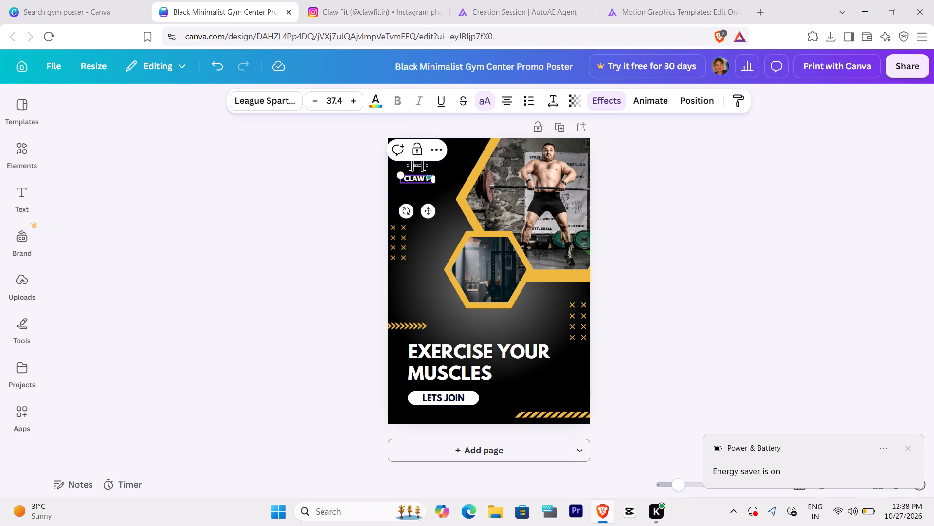
{"action": "type", "text": "it"}
{"action": "key", "text": "Return"}
{"action": "key", "text": "BackSpace"}
{"action": "key", "text": "BackSpace"}
{"action": "key", "text": "BackSpace"}
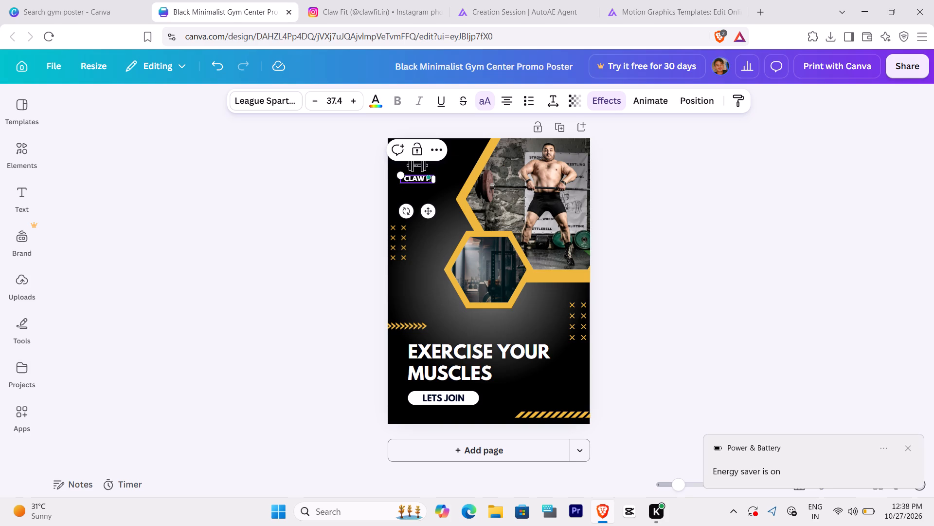
{"action": "key", "text": "BackSpace"}
{"action": "key", "text": "Return"}
{"action": "type", "text": "fut"}
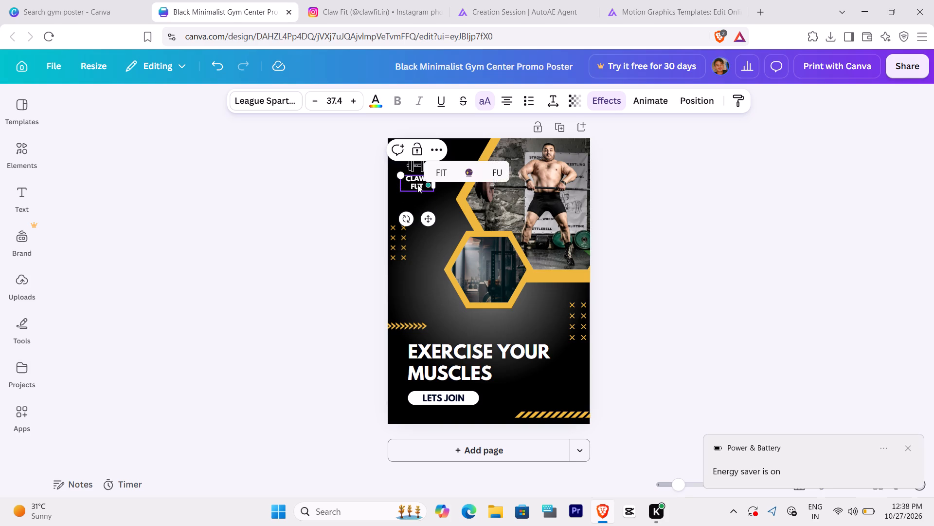
{"action": "key", "text": "BackSpace"}
{"action": "key", "text": "BackSpace"}
{"action": "type", "text": "it"}
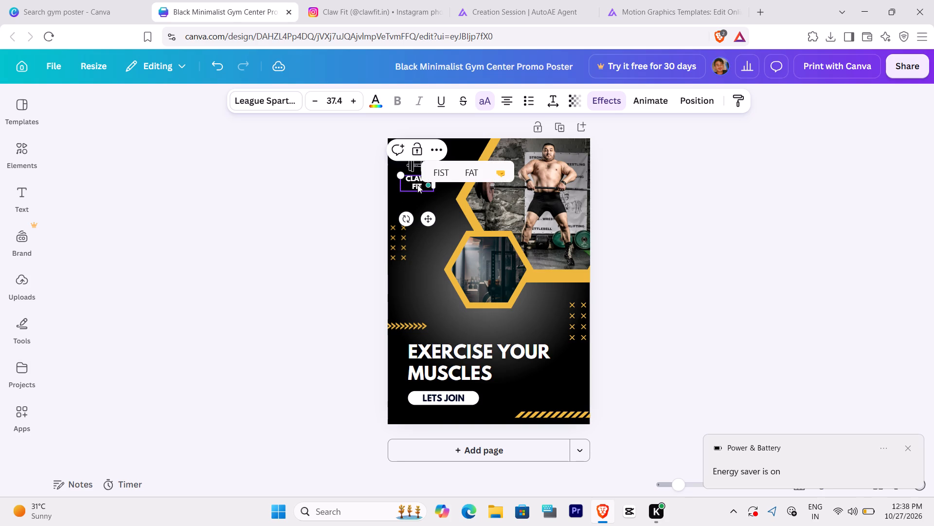
{"action": "left_click", "coordinate": [439, 150]}
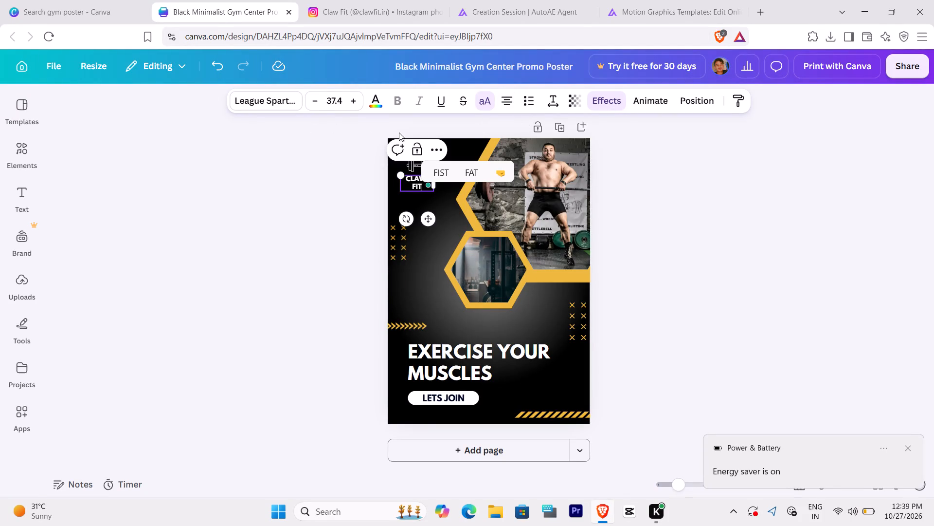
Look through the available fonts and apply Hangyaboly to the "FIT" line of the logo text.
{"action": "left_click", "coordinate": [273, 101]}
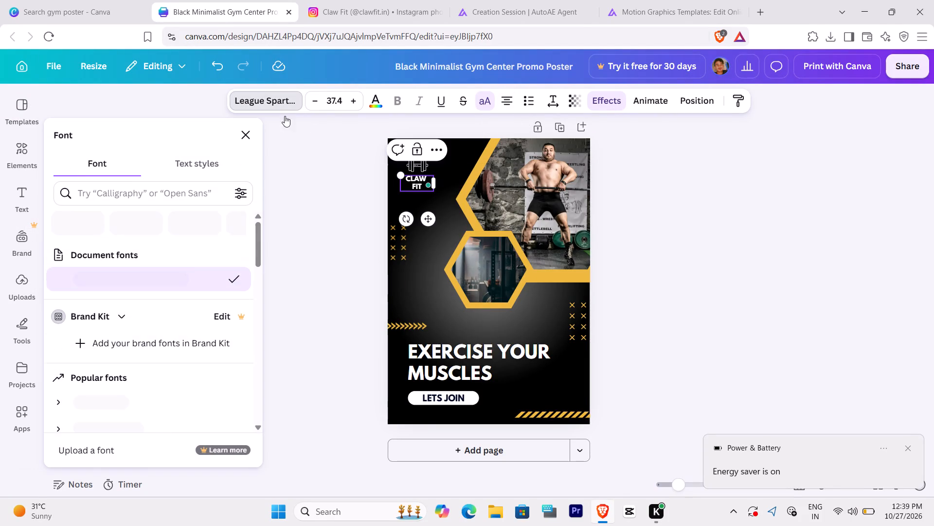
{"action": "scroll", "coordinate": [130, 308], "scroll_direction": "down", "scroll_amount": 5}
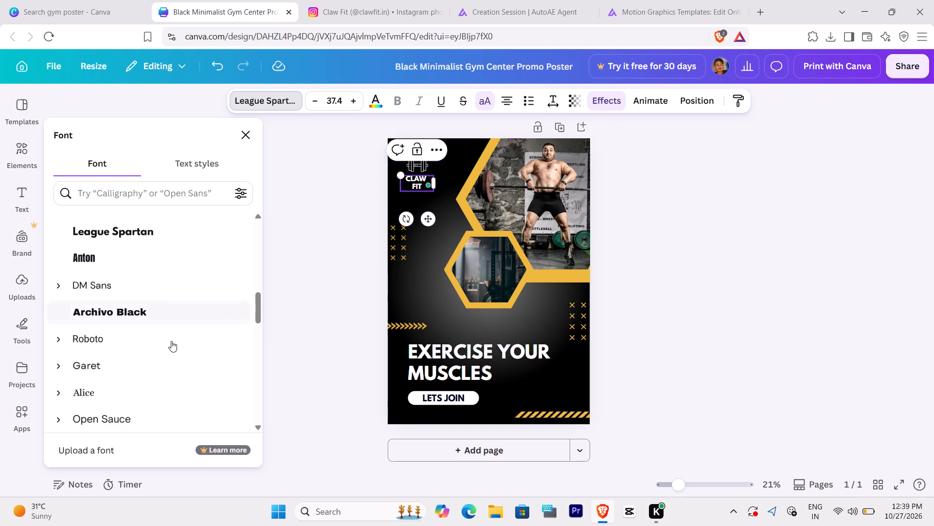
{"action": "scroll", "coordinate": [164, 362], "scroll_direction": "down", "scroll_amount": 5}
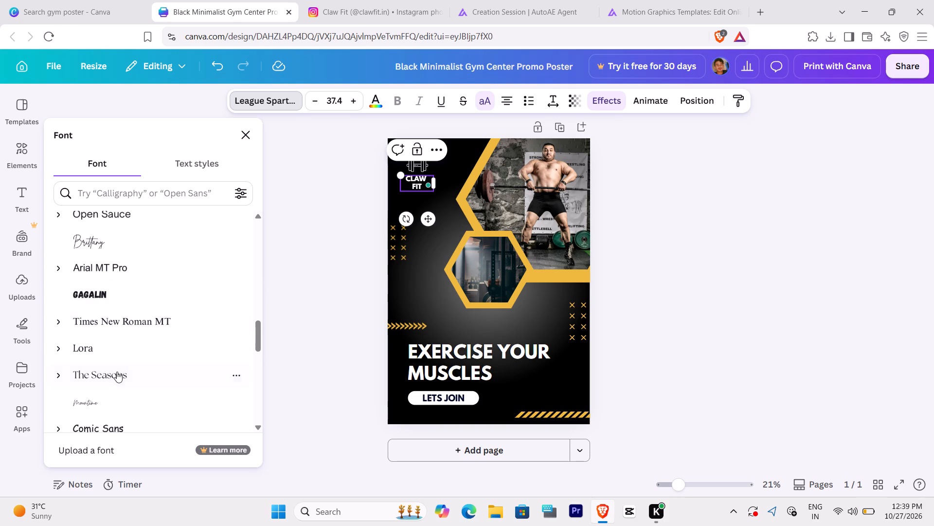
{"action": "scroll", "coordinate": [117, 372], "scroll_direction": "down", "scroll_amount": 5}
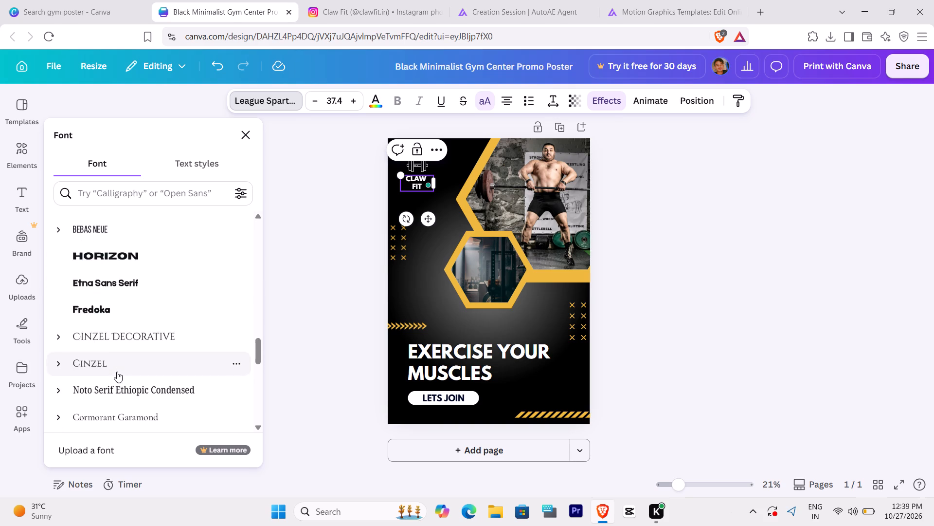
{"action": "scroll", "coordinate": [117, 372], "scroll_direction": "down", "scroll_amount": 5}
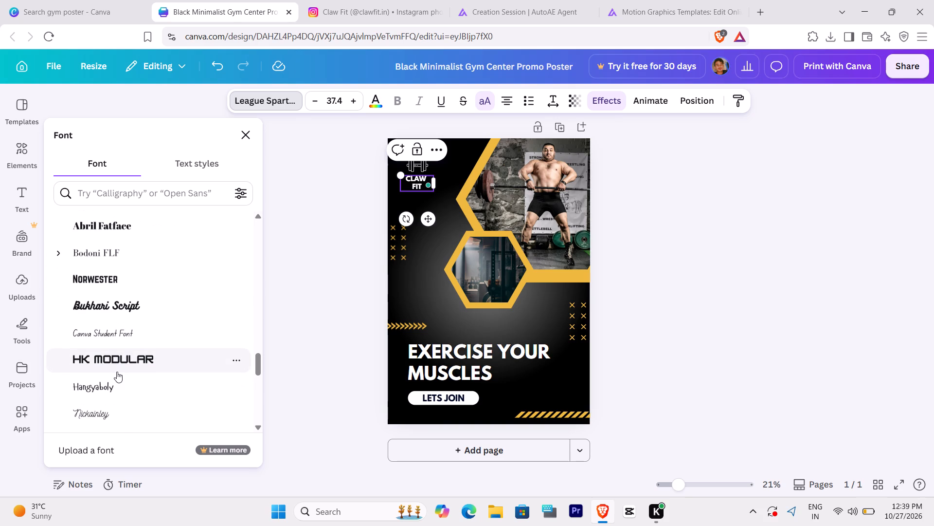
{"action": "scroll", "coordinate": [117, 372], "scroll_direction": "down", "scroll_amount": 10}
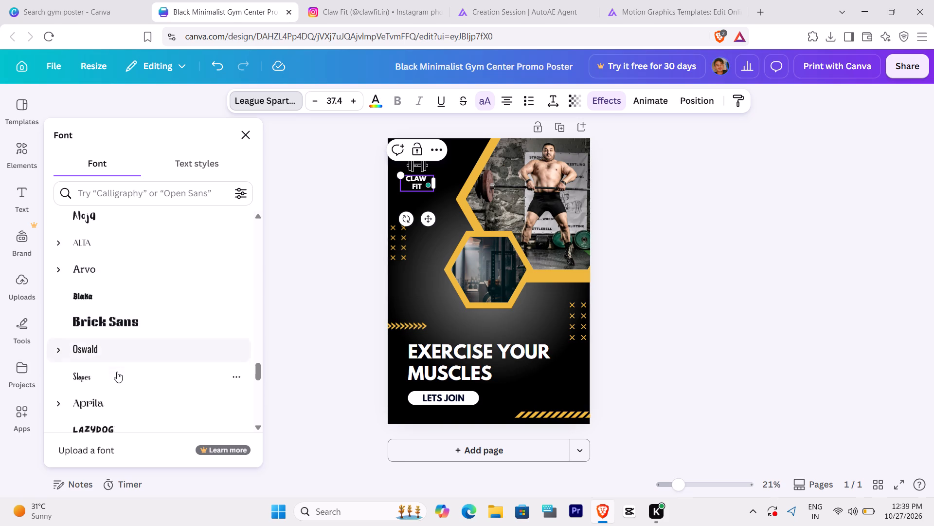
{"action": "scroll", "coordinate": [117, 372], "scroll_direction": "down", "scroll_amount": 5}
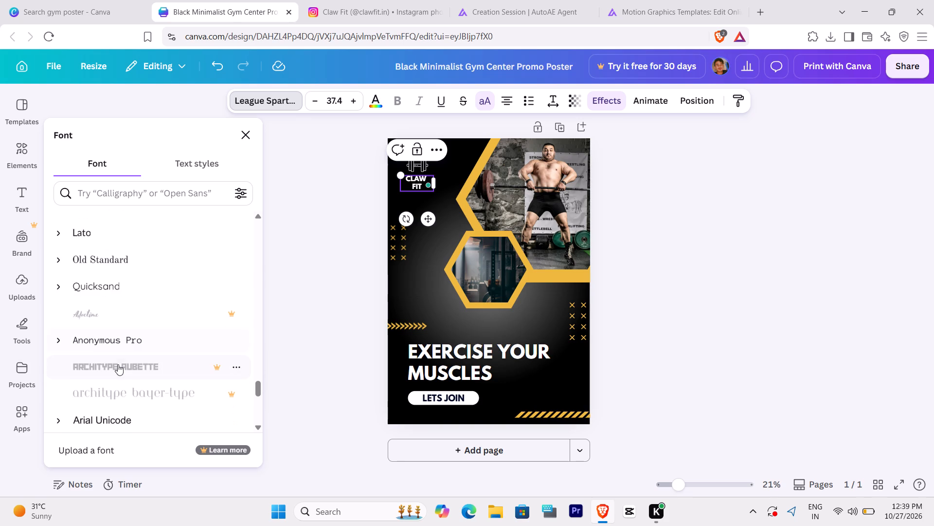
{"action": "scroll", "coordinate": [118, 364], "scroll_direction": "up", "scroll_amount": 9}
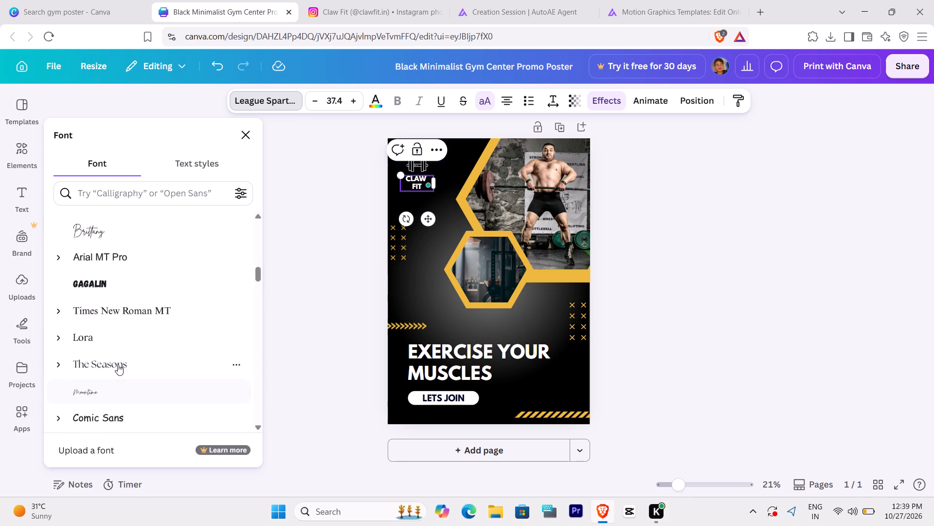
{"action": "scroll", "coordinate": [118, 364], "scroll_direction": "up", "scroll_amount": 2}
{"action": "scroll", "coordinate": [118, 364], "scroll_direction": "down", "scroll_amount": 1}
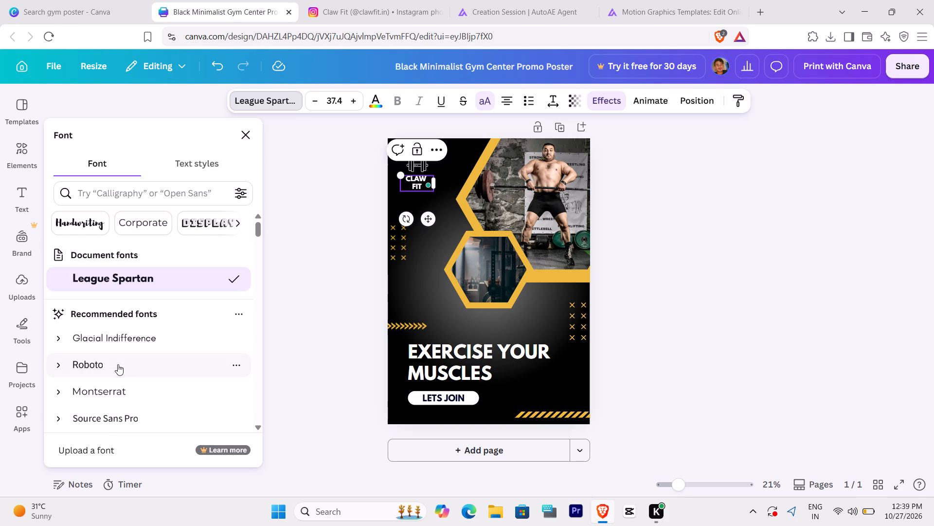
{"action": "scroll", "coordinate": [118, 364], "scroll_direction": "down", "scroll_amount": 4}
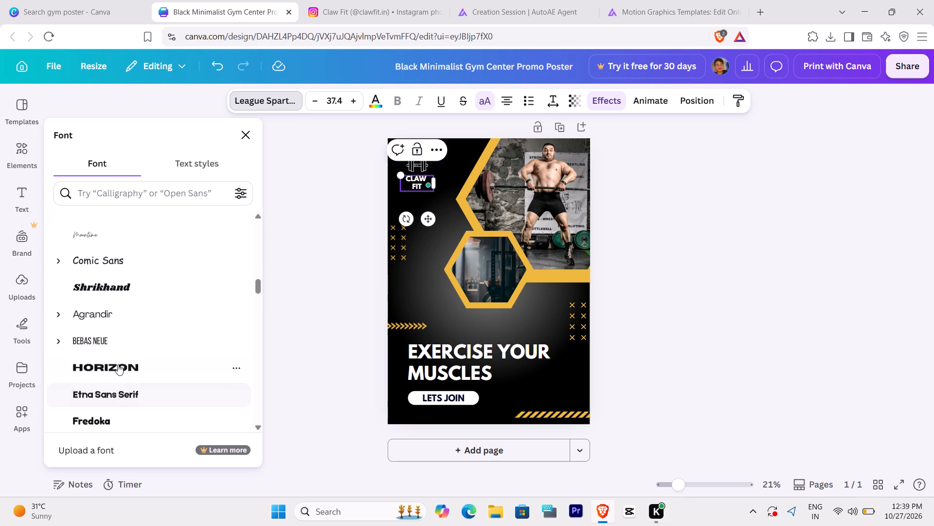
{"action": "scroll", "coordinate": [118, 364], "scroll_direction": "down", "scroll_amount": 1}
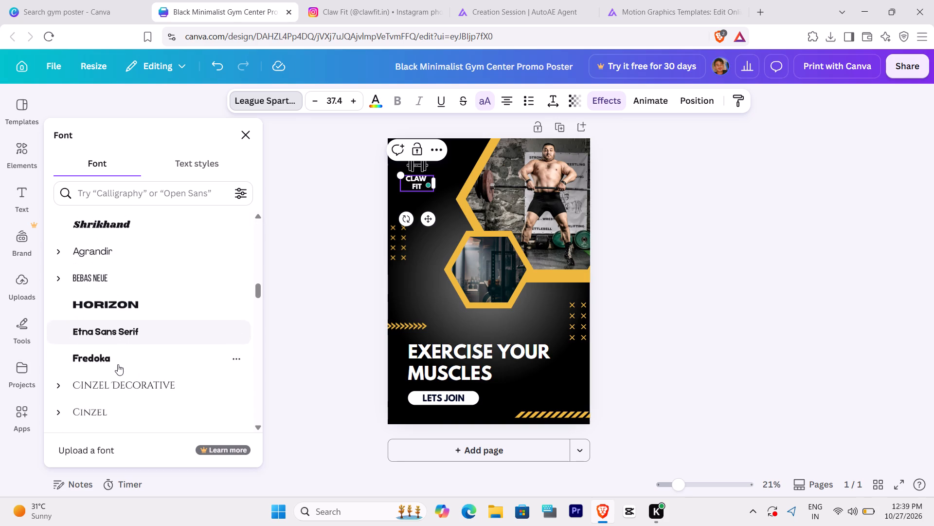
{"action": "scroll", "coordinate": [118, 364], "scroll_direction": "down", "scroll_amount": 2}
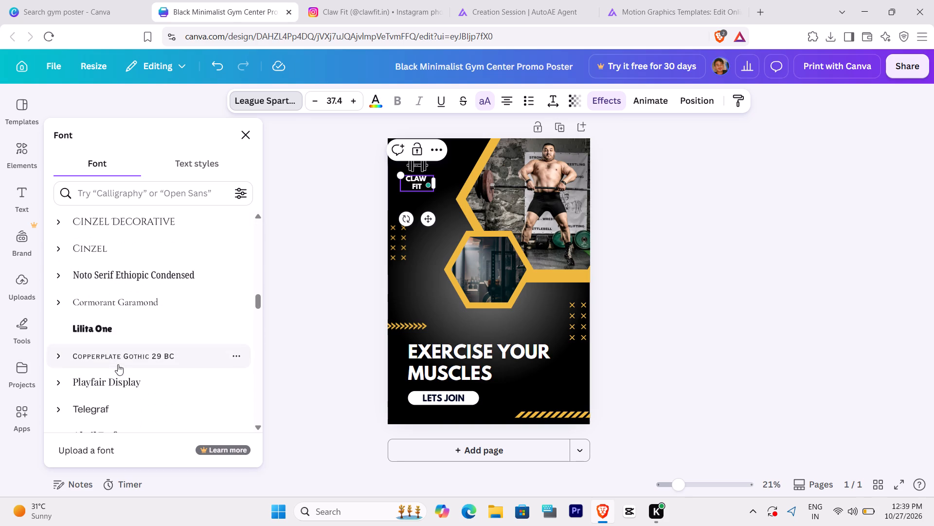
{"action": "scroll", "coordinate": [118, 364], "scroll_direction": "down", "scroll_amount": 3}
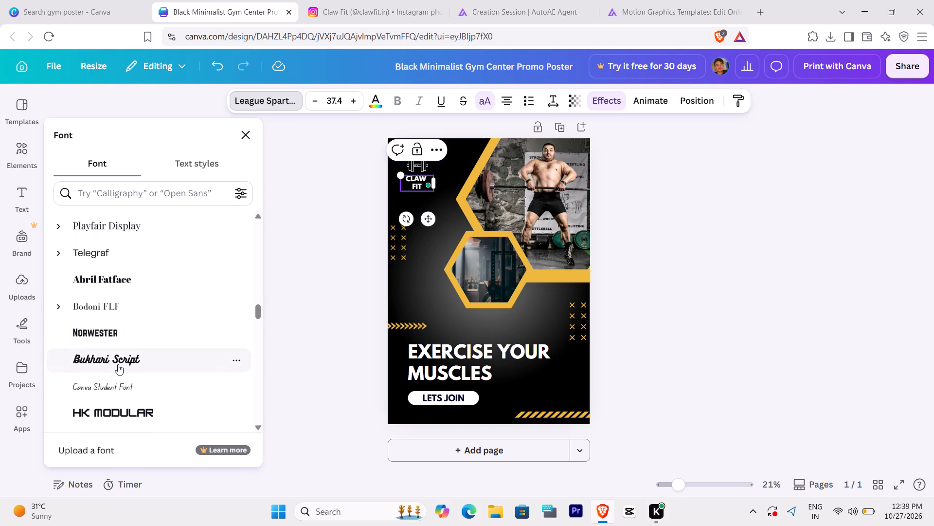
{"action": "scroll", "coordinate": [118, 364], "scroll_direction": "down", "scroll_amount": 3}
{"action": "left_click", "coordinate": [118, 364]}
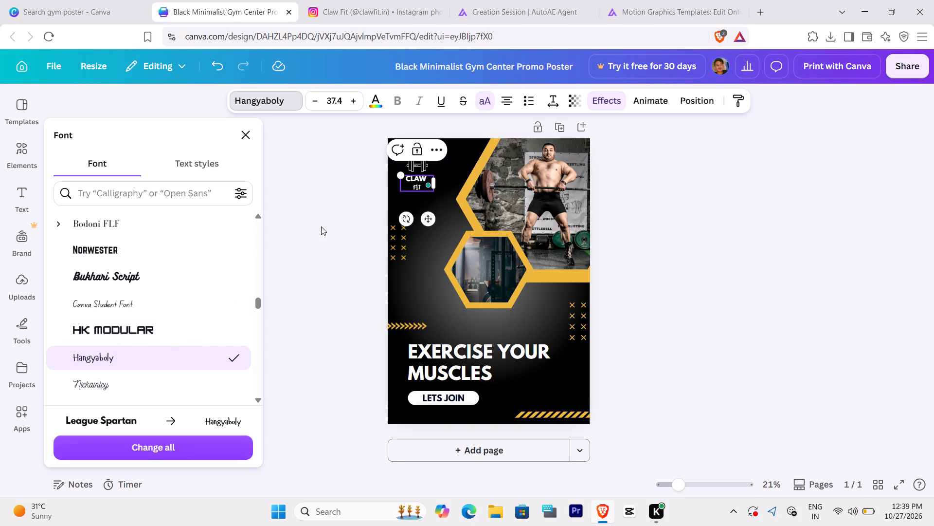
Select both lines of the "CLAW FIT" logo text and try the Nickainley and HK Modular fonts on it.
{"action": "double_click", "coordinate": [413, 184]}
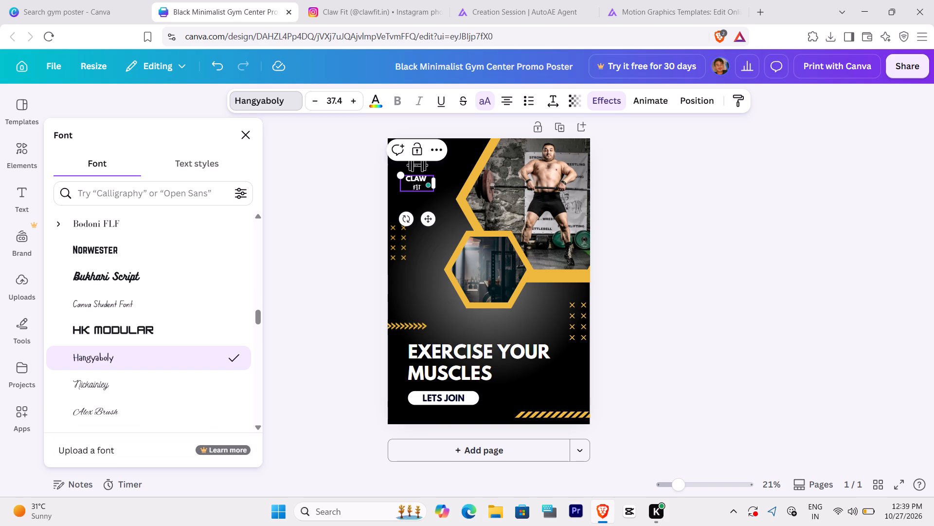
{"action": "double_click", "coordinate": [422, 184]}
{"action": "left_click_drag", "start_coordinate": [422, 184], "coordinate": [415, 189]}
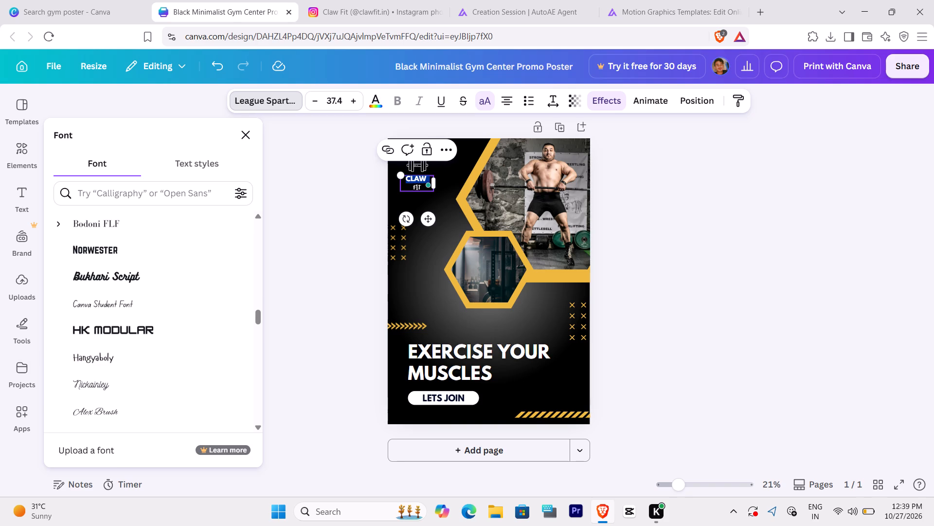
{"action": "left_click_drag", "start_coordinate": [415, 189], "coordinate": [421, 190]}
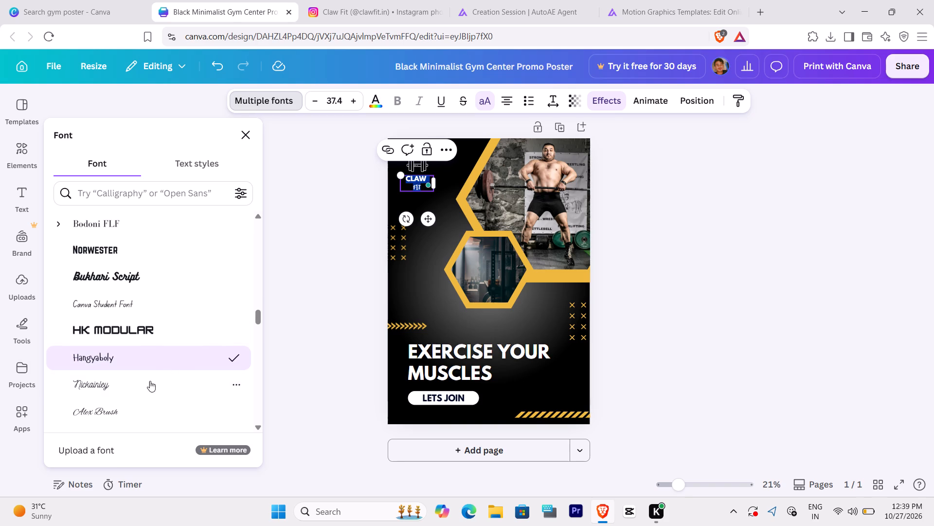
{"action": "left_click", "coordinate": [146, 388]}
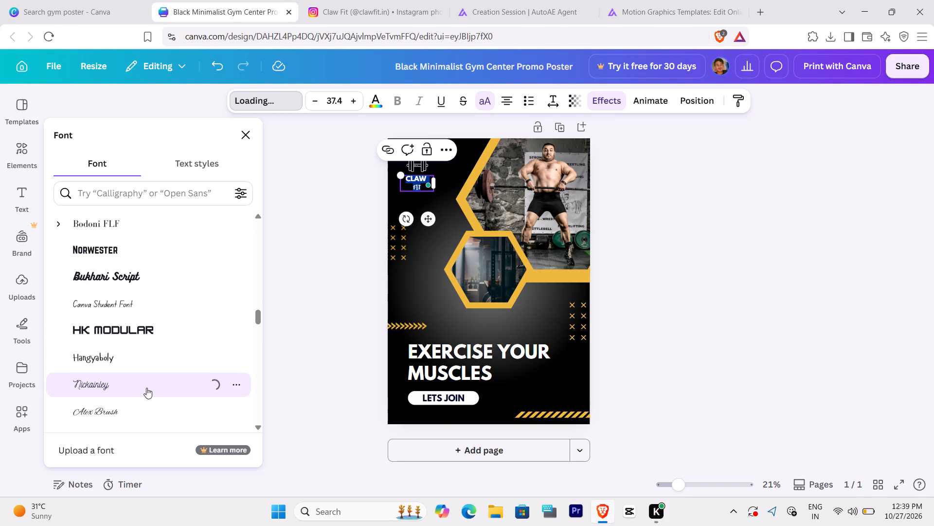
{"action": "left_click", "coordinate": [122, 337]}
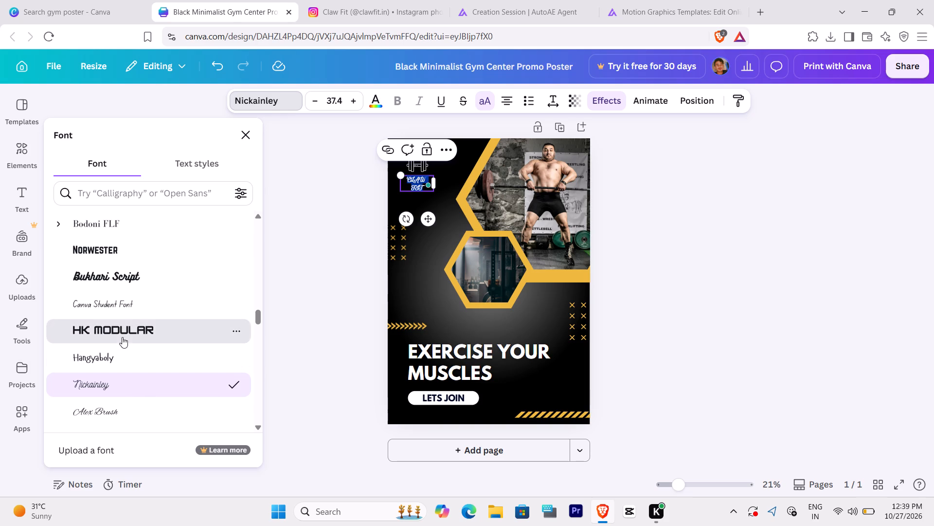
Browse the fonts and style categories for the logo text, and filter the fonts to the Graffiti style.
{"action": "scroll", "coordinate": [170, 299], "scroll_direction": "down", "scroll_amount": 3}
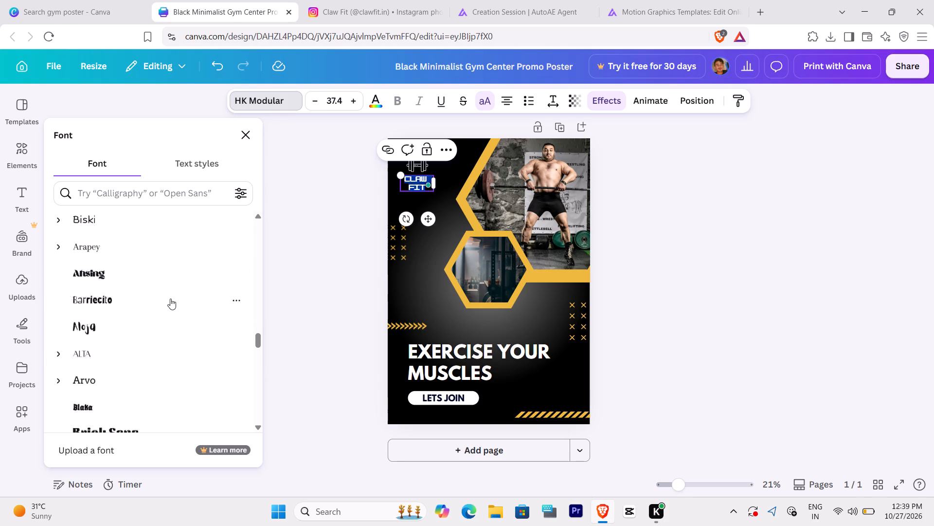
{"action": "scroll", "coordinate": [170, 299], "scroll_direction": "up", "scroll_amount": 1}
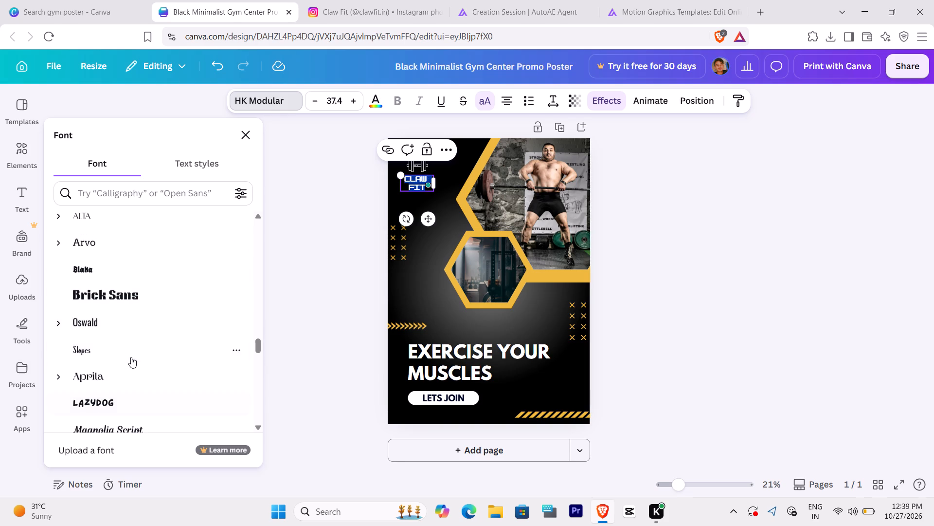
{"action": "scroll", "coordinate": [131, 357], "scroll_direction": "down", "scroll_amount": 2}
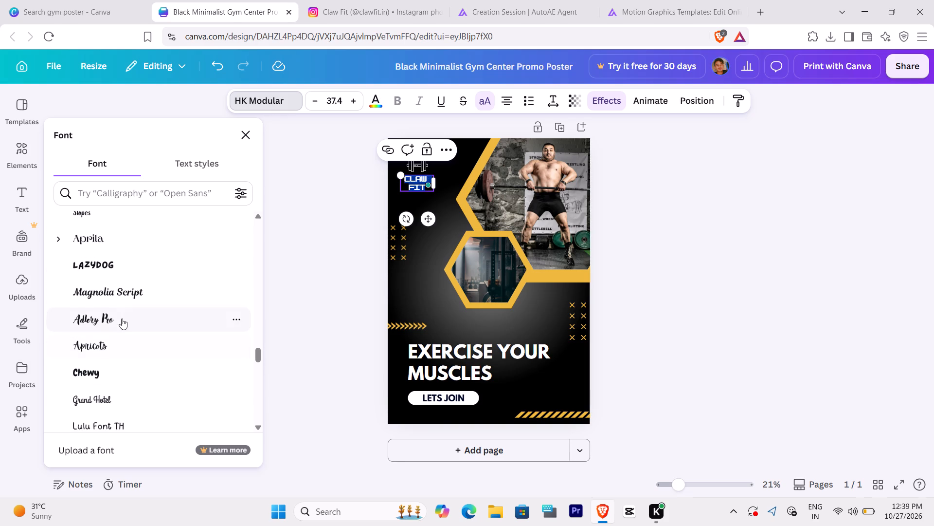
{"action": "scroll", "coordinate": [125, 279], "scroll_direction": "down", "scroll_amount": 2}
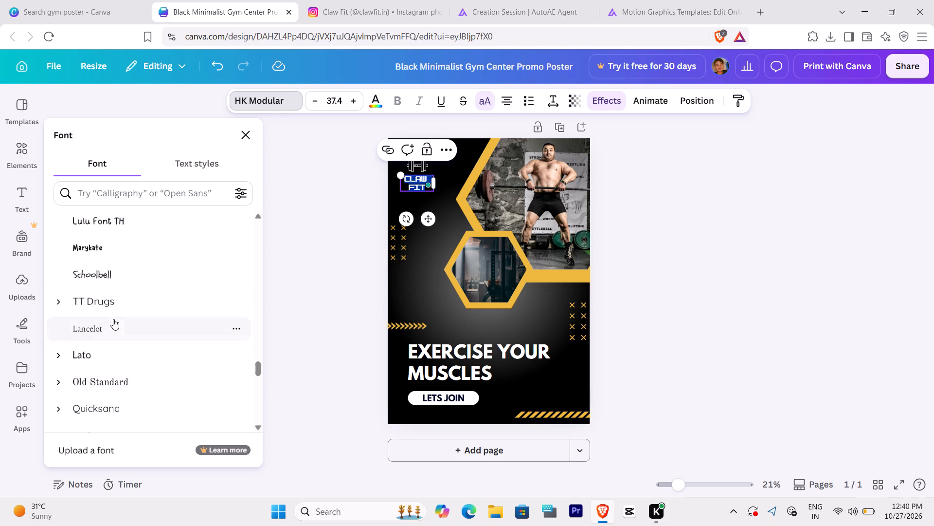
{"action": "scroll", "coordinate": [113, 319], "scroll_direction": "down", "scroll_amount": 7}
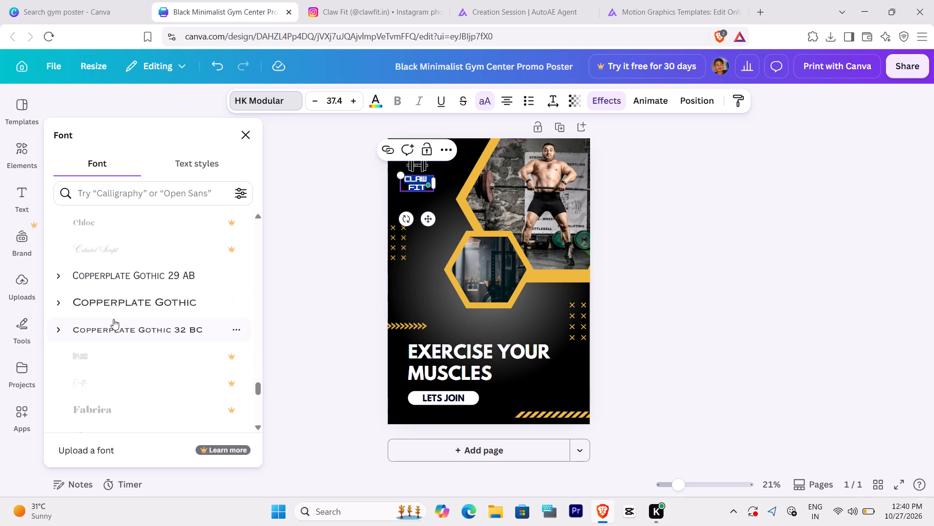
{"action": "scroll", "coordinate": [113, 319], "scroll_direction": "down", "scroll_amount": 4}
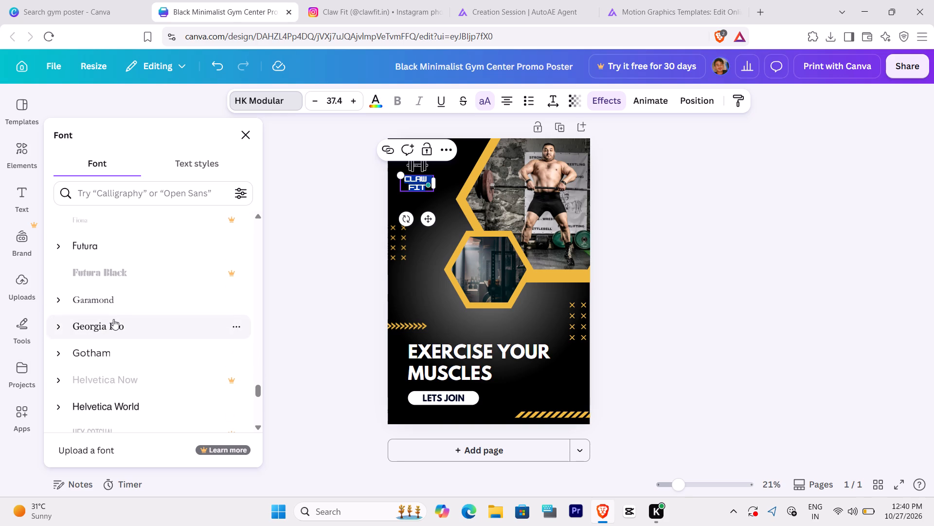
{"action": "scroll", "coordinate": [113, 319], "scroll_direction": "down", "scroll_amount": 1}
{"action": "scroll", "coordinate": [113, 319], "scroll_direction": "up", "scroll_amount": 19}
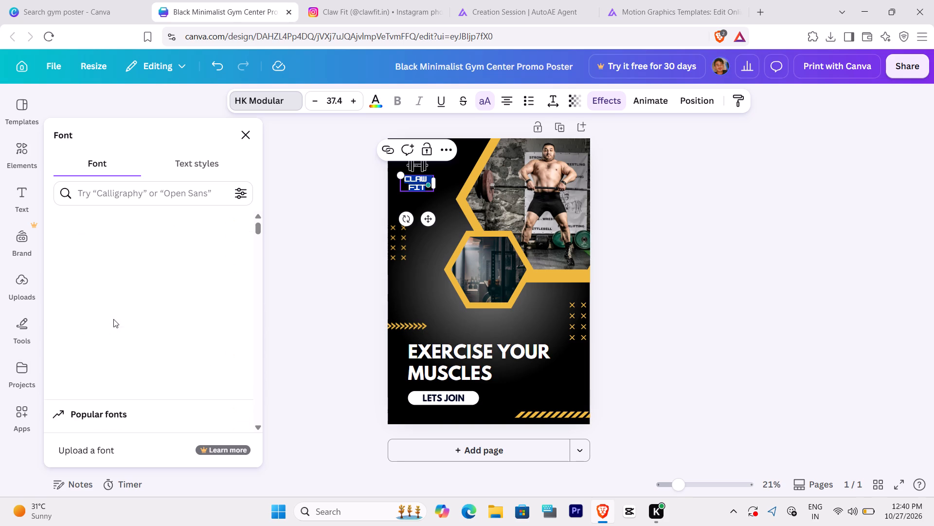
{"action": "scroll", "coordinate": [113, 319], "scroll_direction": "up", "scroll_amount": 5}
{"action": "scroll", "coordinate": [218, 217], "scroll_direction": "left", "scroll_amount": 1}
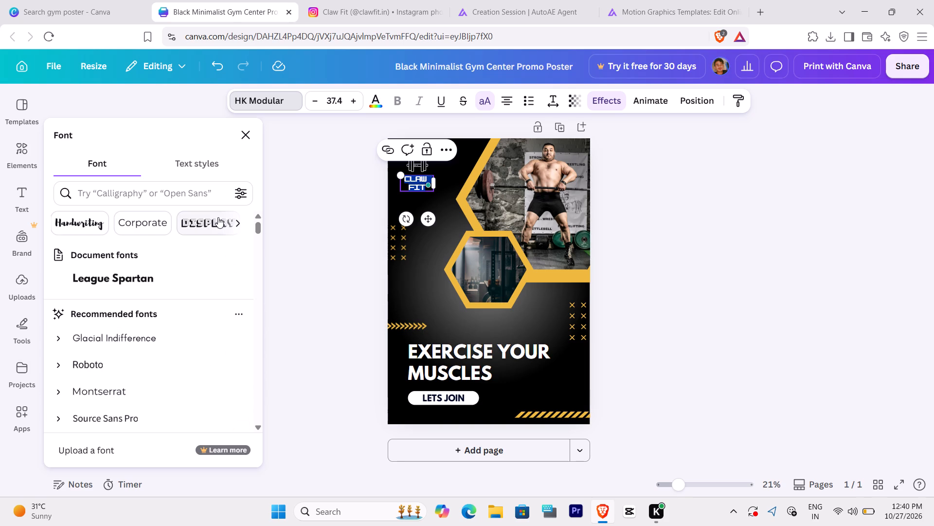
{"action": "scroll", "coordinate": [218, 217], "scroll_direction": "left", "scroll_amount": 7}
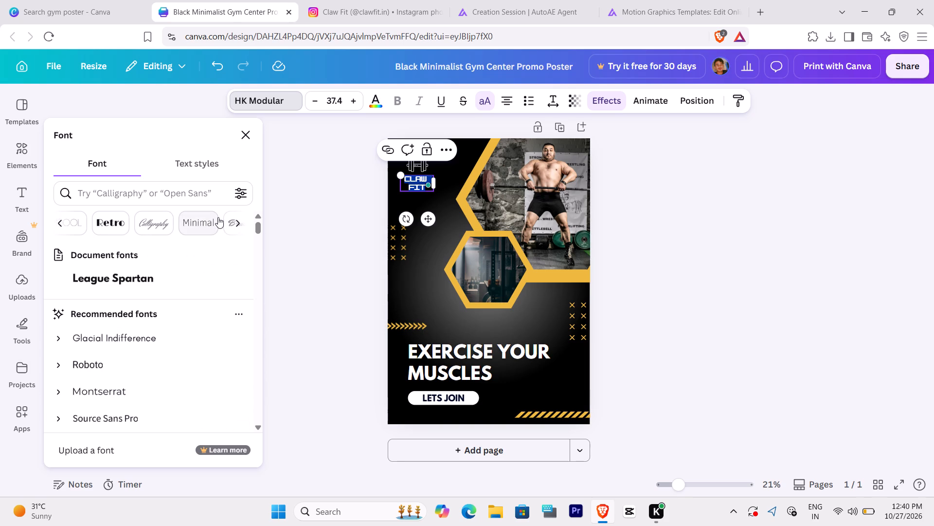
{"action": "scroll", "coordinate": [218, 217], "scroll_direction": "left", "scroll_amount": 5}
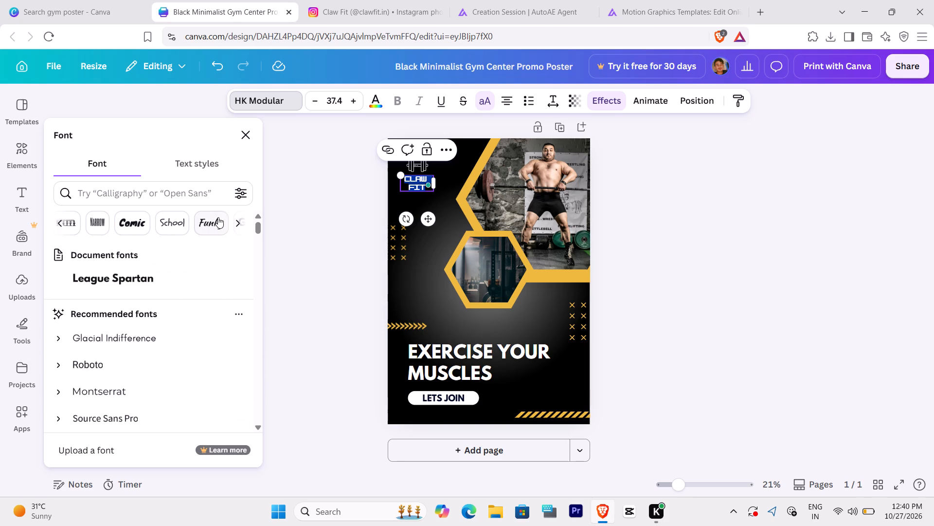
{"action": "scroll", "coordinate": [218, 217], "scroll_direction": "left", "scroll_amount": 3}
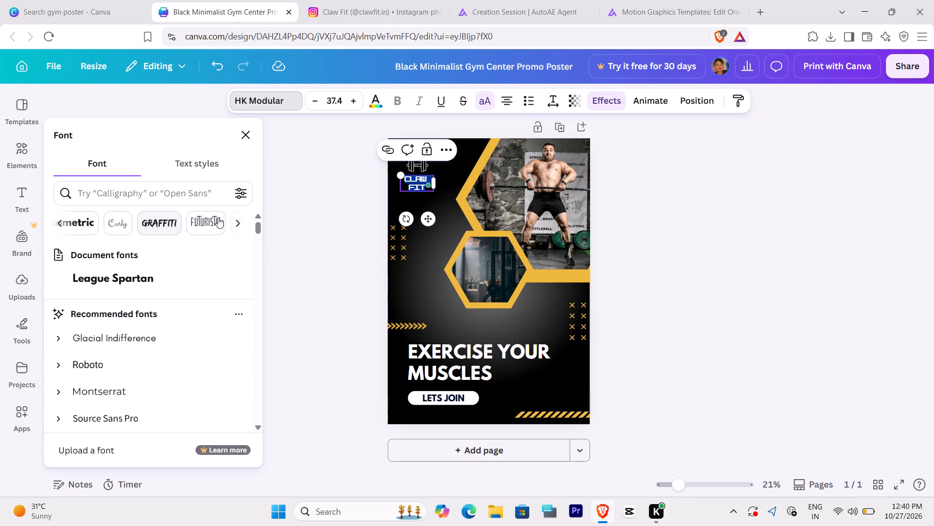
{"action": "double_click", "coordinate": [177, 223]}
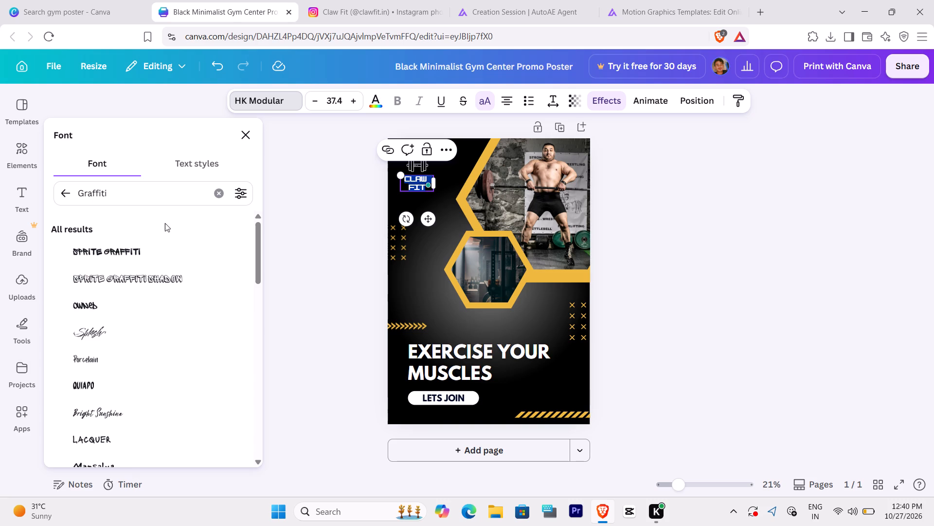
Apply the Mansalva font to the "CLAW FIT" logo text and deselect it.
{"action": "scroll", "coordinate": [109, 376], "scroll_direction": "down", "scroll_amount": 3}
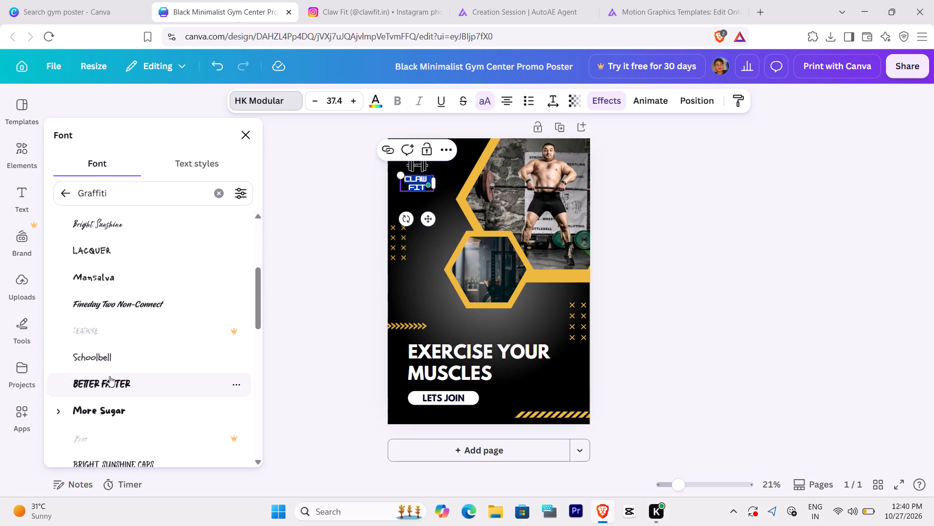
{"action": "left_click", "coordinate": [120, 273]}
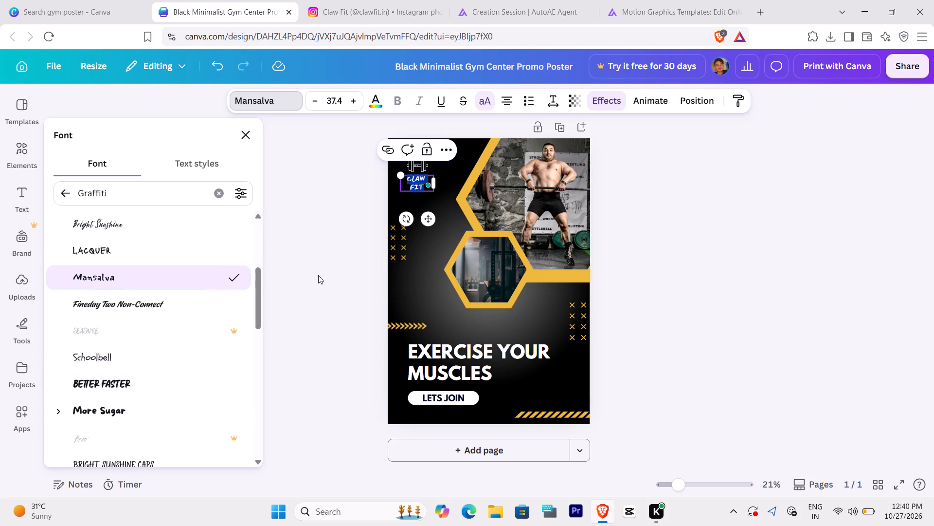
{"action": "left_click", "coordinate": [367, 281]}
{"action": "left_click", "coordinate": [666, 281]}
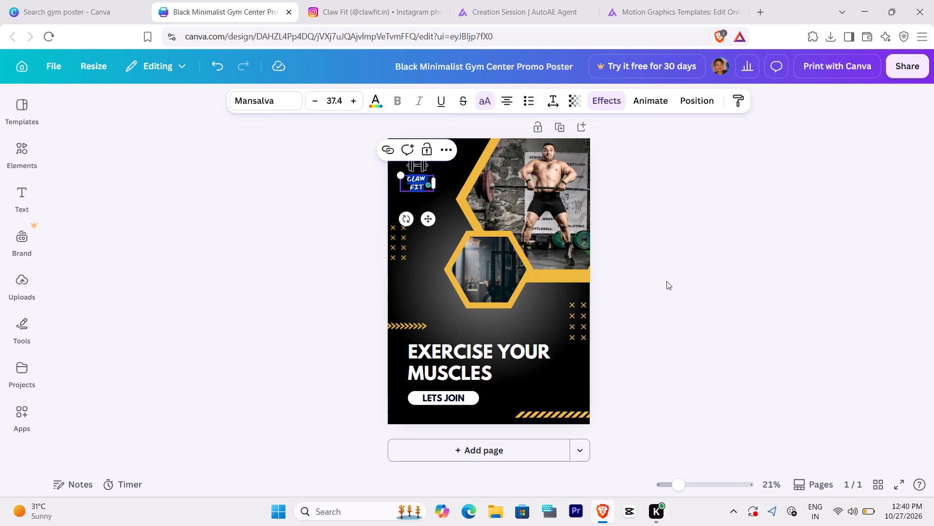
Nudge the dumbbell icon slightly down so it sits directly above the "CLAW FIT" logo text.
{"action": "left_click", "coordinate": [415, 161]}
{"action": "left_click_drag", "start_coordinate": [415, 161], "coordinate": [415, 178]}
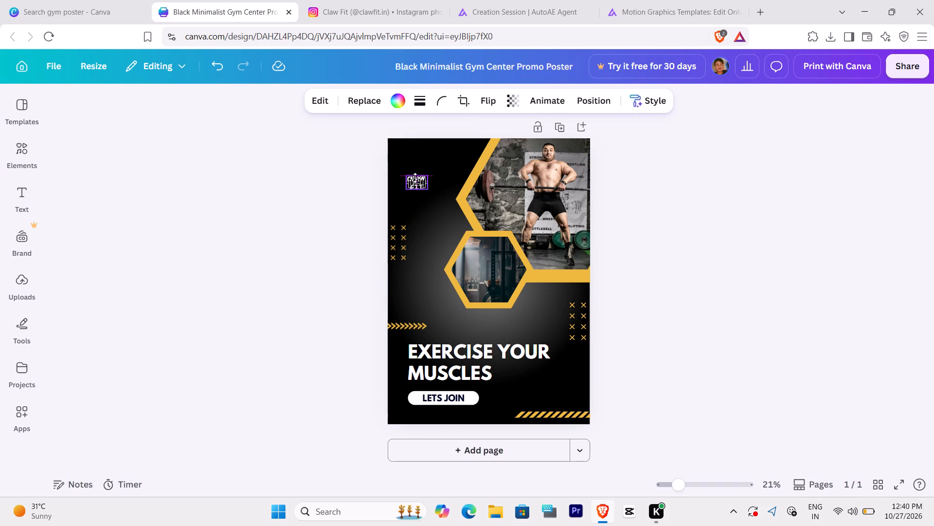
{"action": "left_click_drag", "start_coordinate": [415, 178], "coordinate": [415, 179]}
{"action": "left_click_drag", "start_coordinate": [415, 179], "coordinate": [414, 165]}
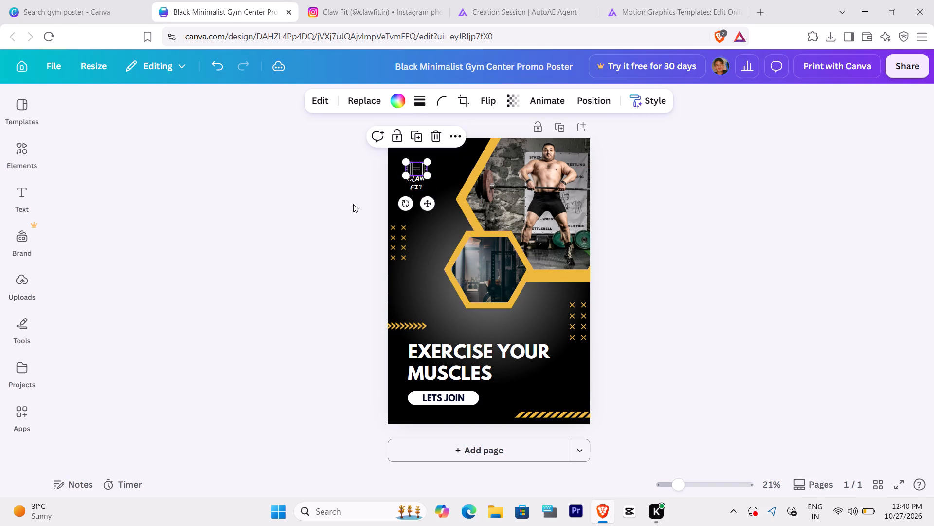
{"action": "left_click", "coordinate": [351, 204]}
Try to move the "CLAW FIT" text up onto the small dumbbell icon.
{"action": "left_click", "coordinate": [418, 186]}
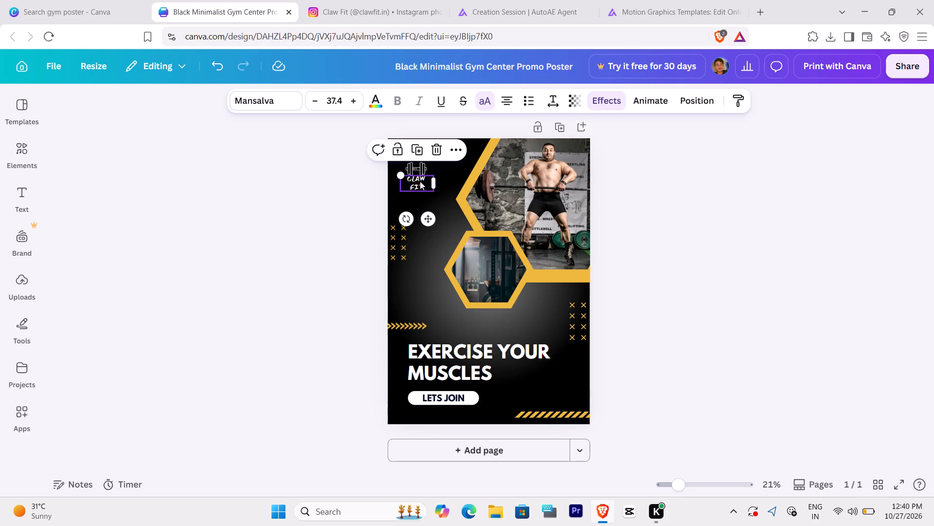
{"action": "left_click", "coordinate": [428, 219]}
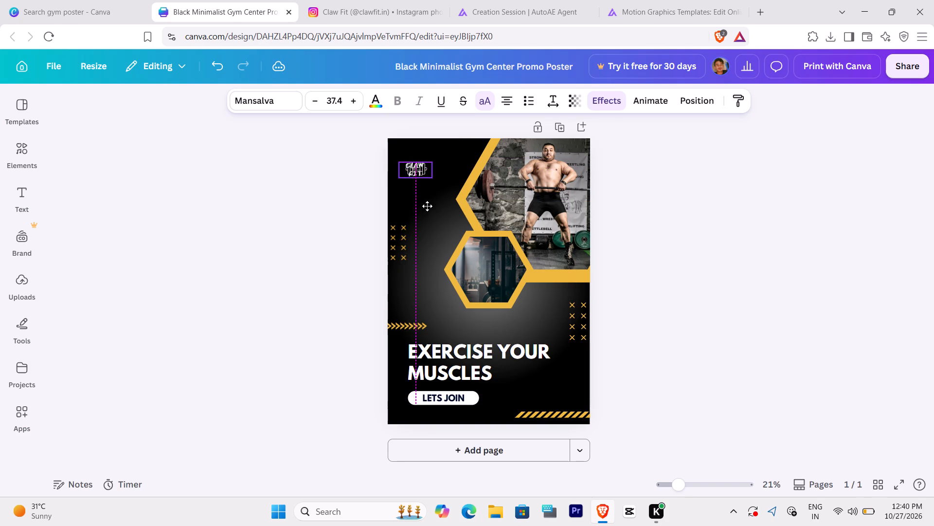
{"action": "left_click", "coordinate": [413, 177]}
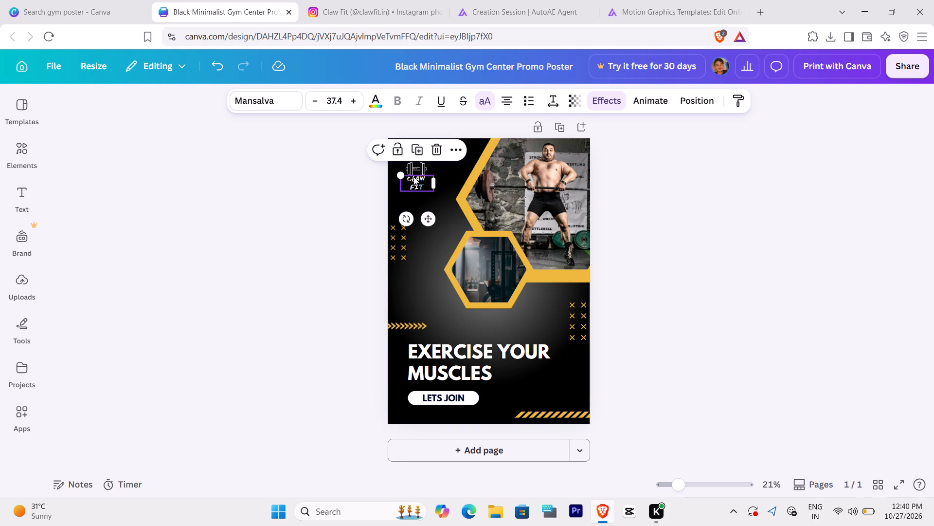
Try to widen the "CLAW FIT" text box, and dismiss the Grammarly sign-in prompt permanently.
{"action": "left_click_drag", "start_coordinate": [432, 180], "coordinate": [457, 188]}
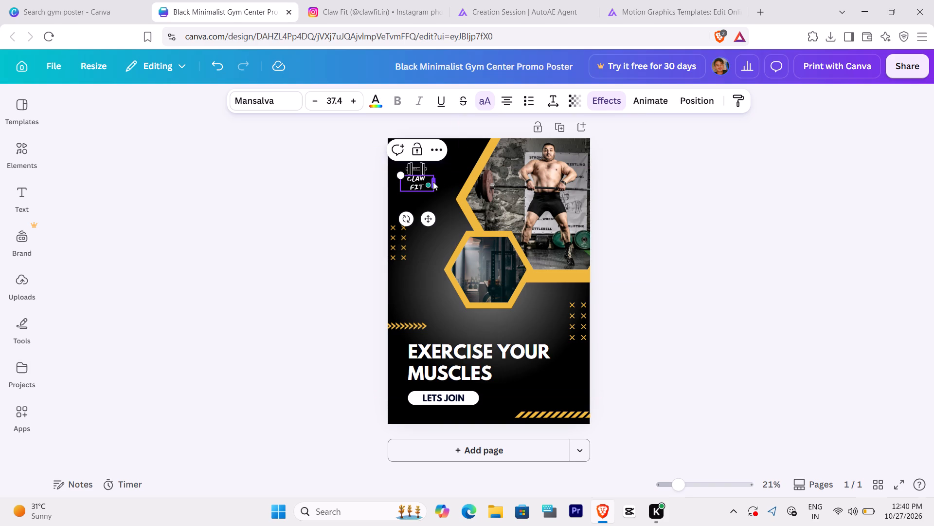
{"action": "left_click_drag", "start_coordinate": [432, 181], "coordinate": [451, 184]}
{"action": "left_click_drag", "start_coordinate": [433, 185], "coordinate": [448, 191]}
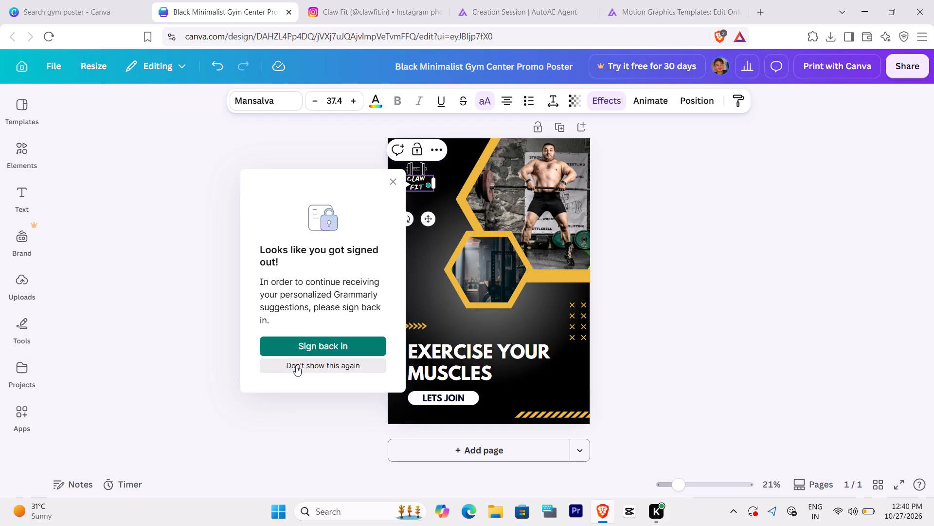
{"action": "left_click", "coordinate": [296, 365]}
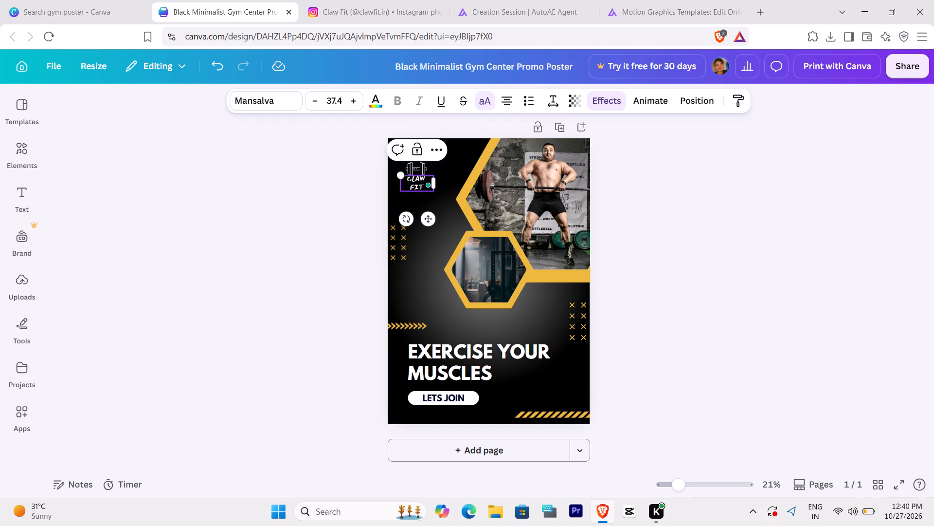
Enlarge the dumbbell icon in the logo to about twice its size.
{"action": "double_click", "coordinate": [418, 188]}
{"action": "left_click", "coordinate": [414, 180]}
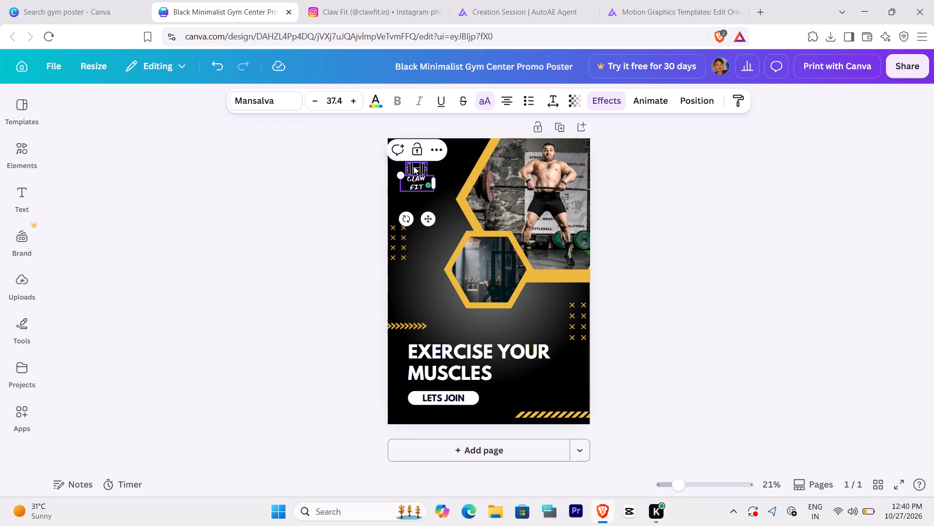
{"action": "left_click", "coordinate": [413, 166]}
{"action": "left_click", "coordinate": [413, 166]}
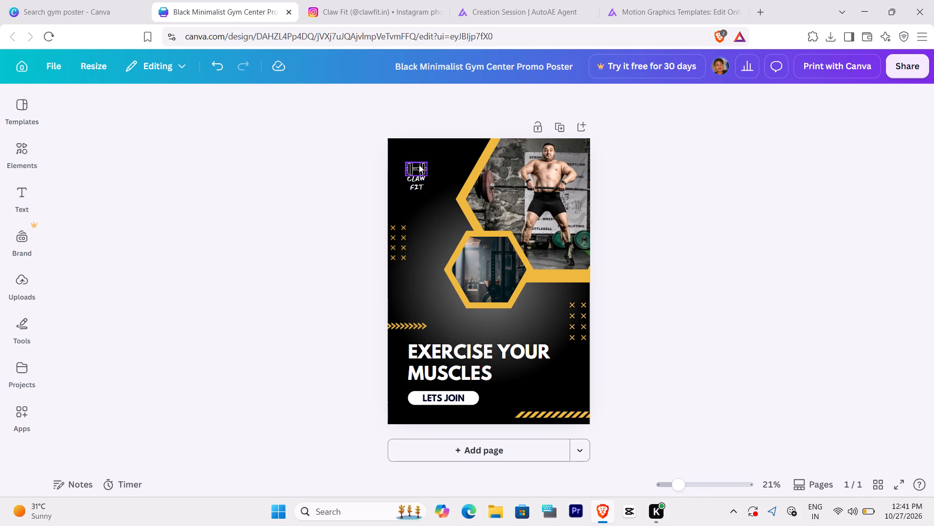
{"action": "left_click", "coordinate": [419, 165]}
{"action": "left_click_drag", "start_coordinate": [424, 173], "coordinate": [442, 189]}
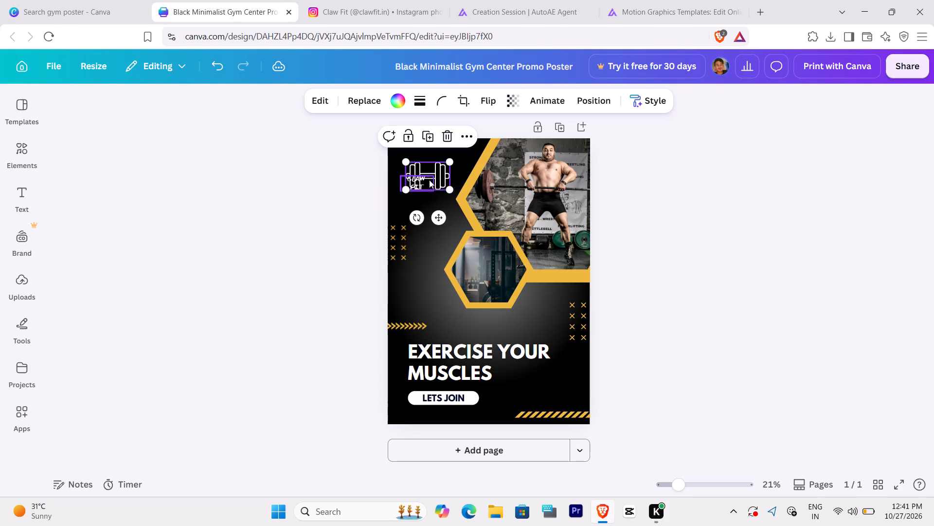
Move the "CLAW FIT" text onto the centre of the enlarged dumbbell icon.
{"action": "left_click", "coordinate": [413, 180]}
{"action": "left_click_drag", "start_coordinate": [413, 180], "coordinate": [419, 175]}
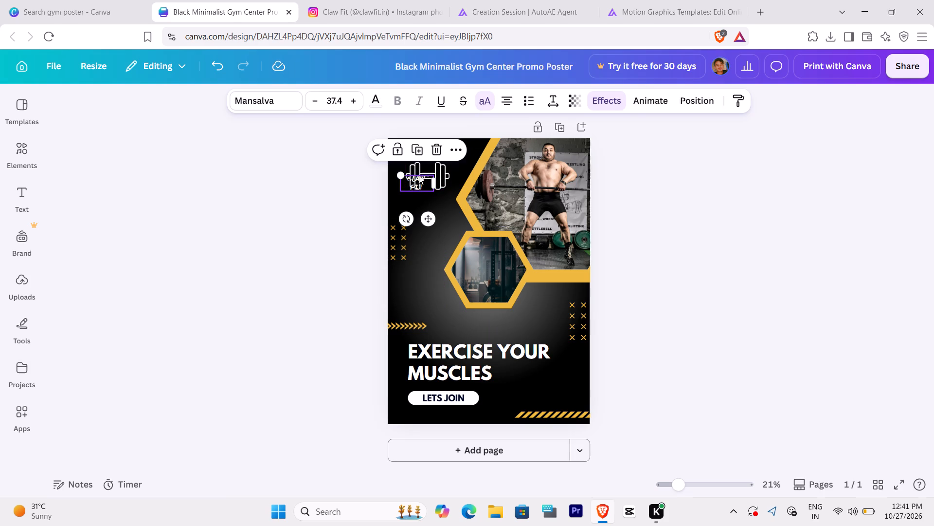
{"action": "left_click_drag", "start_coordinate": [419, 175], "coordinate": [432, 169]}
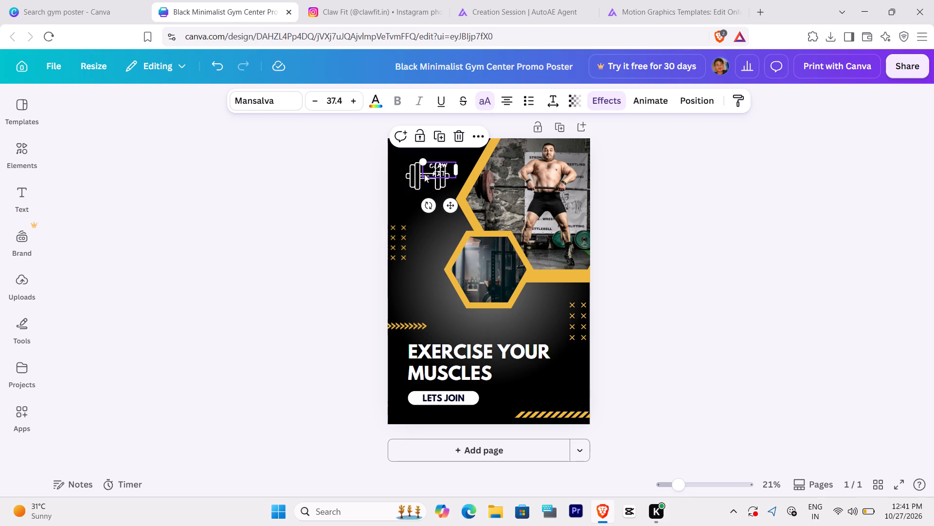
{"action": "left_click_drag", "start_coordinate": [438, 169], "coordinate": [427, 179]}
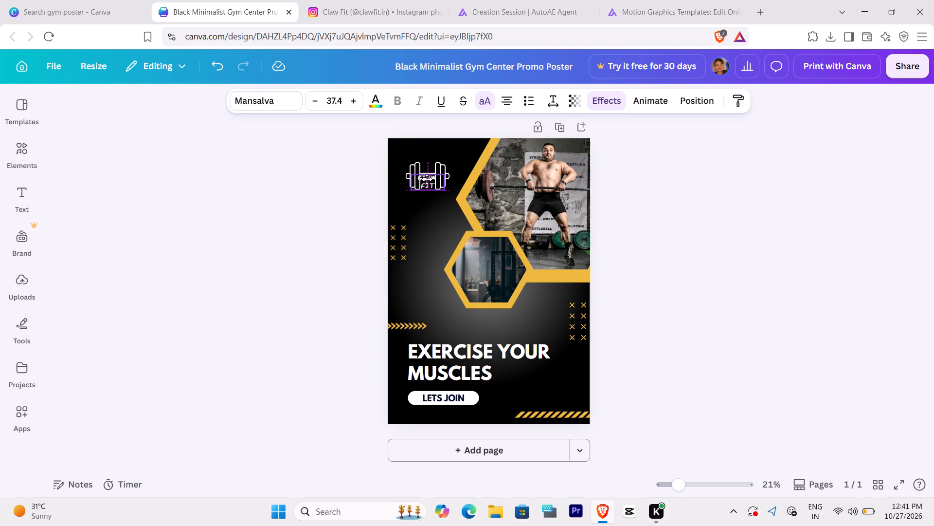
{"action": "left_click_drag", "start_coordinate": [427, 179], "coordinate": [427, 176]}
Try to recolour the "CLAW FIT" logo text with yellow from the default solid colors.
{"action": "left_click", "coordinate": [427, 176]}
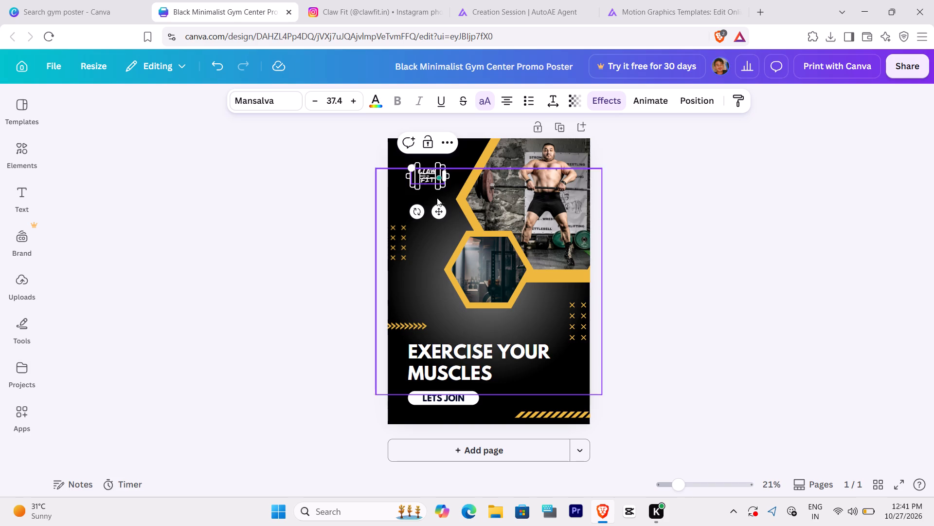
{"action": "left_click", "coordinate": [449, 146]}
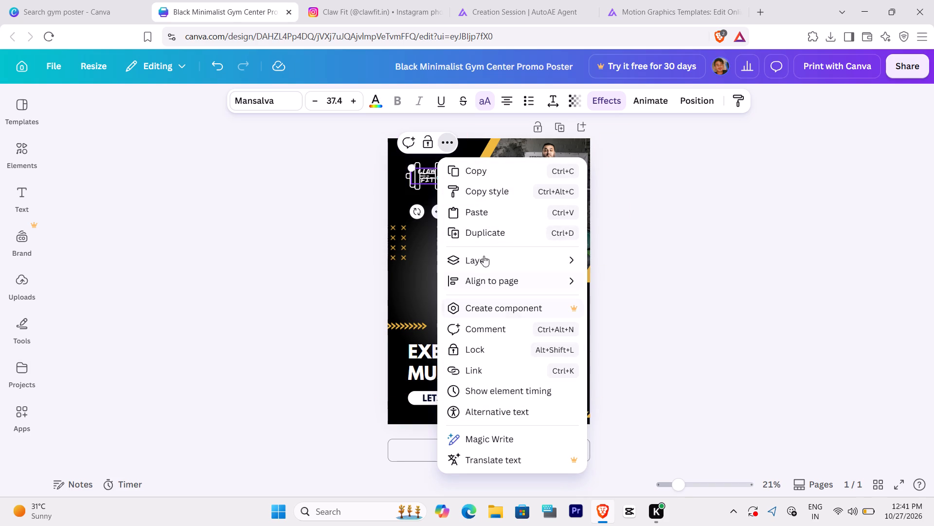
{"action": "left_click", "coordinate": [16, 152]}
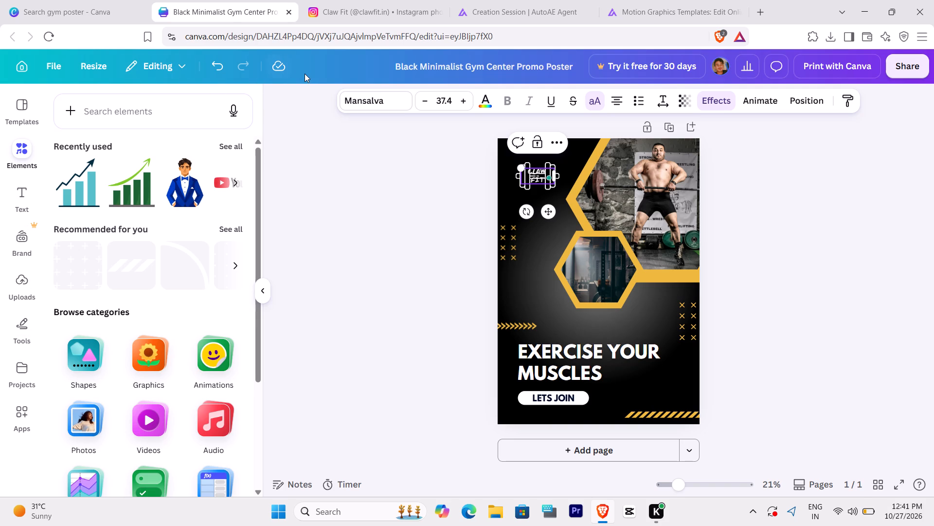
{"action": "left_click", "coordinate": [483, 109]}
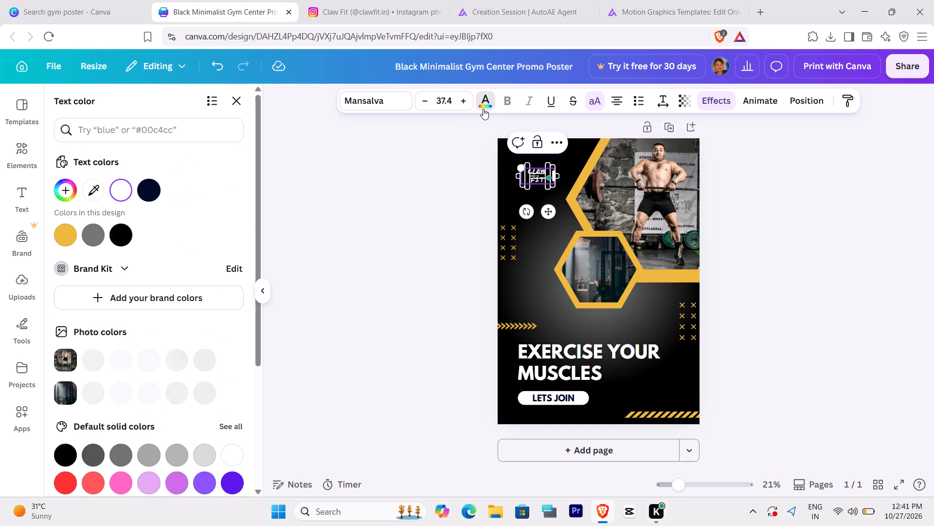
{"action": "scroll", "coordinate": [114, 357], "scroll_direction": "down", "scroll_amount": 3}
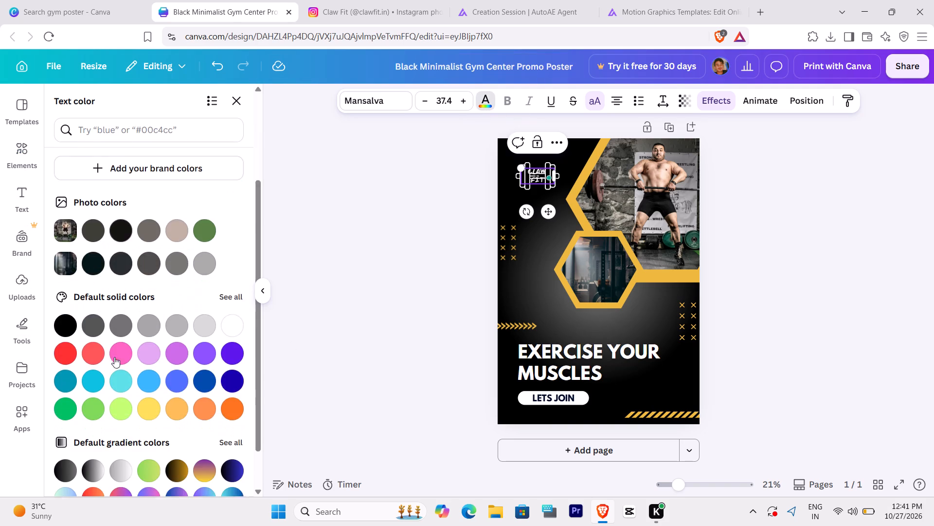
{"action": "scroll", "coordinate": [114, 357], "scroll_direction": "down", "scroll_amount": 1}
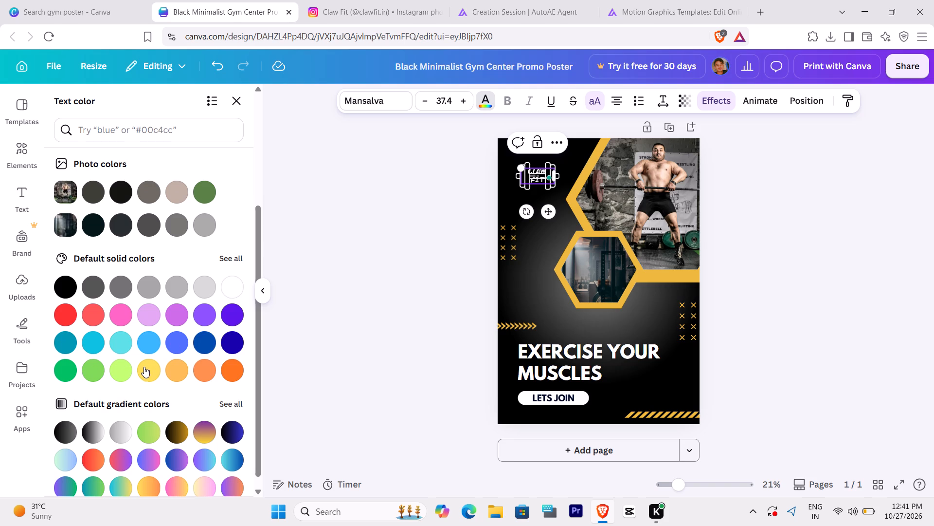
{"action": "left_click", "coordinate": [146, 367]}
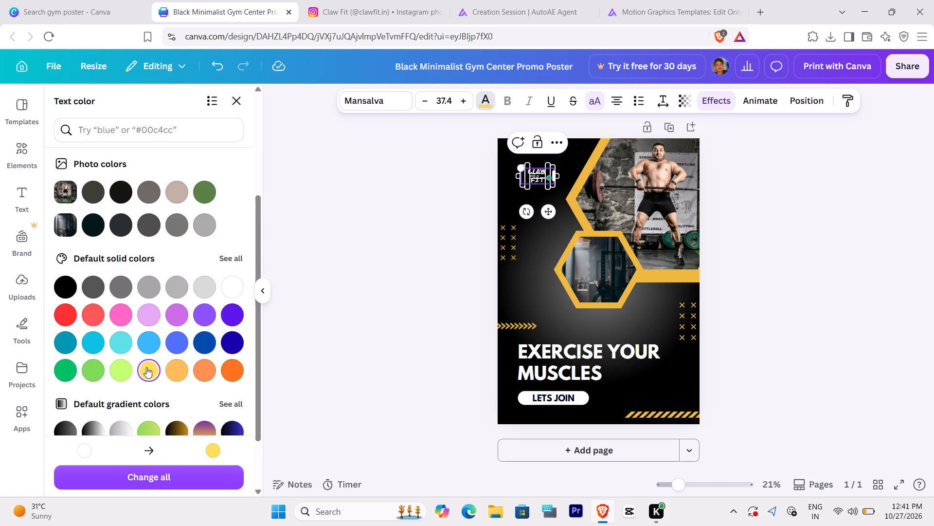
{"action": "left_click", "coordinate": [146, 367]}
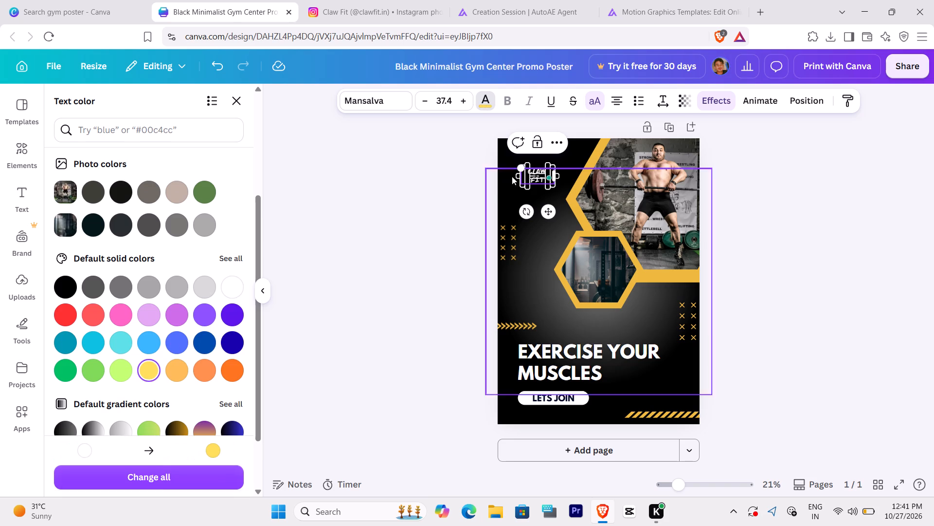
Move the "CLAW FIT" text off the dumbbell icon to just below it.
{"action": "left_click_drag", "start_coordinate": [544, 185], "coordinate": [542, 178]}
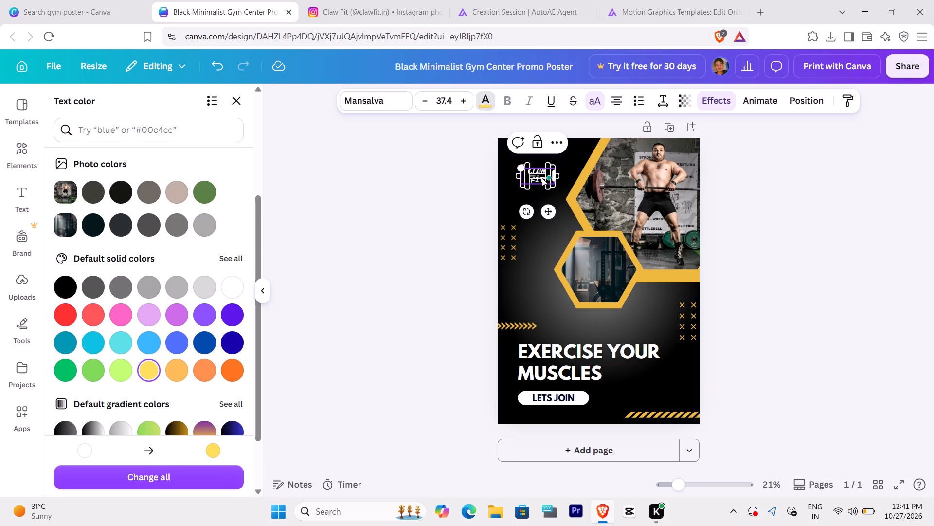
{"action": "left_click_drag", "start_coordinate": [542, 178], "coordinate": [544, 206]}
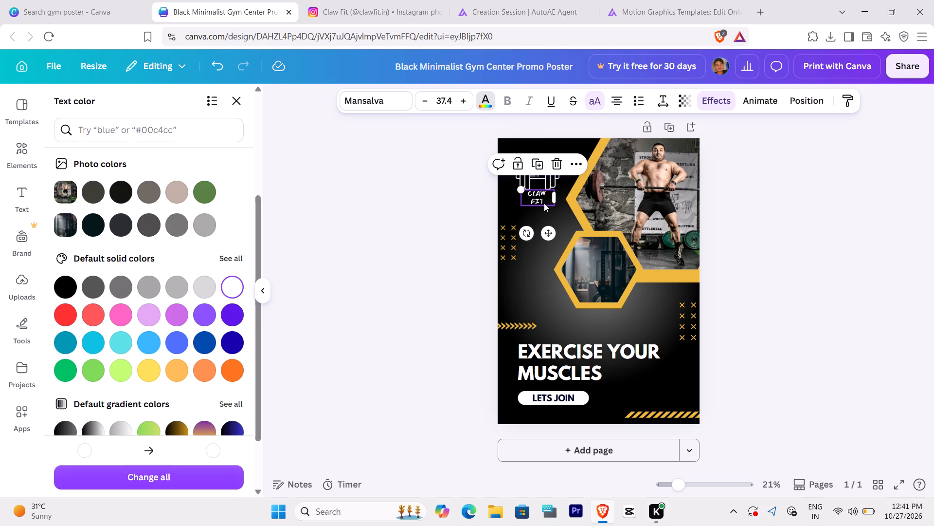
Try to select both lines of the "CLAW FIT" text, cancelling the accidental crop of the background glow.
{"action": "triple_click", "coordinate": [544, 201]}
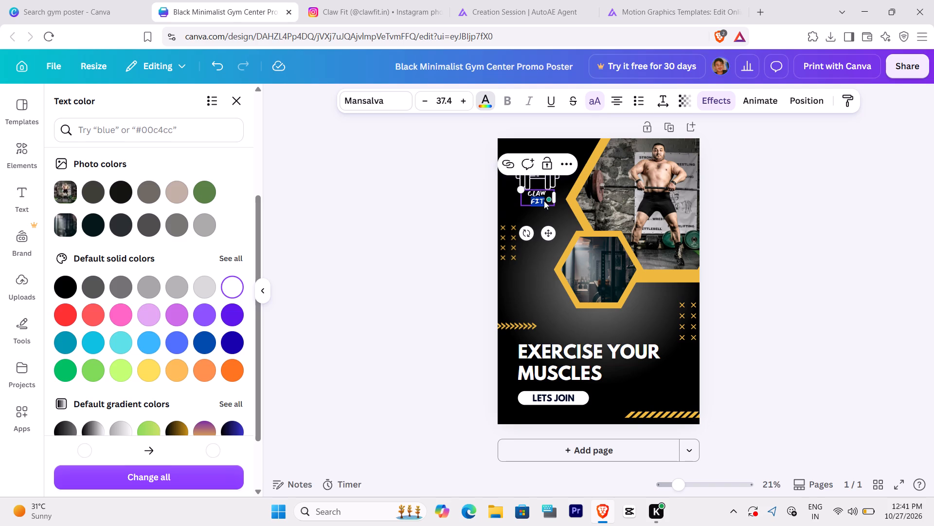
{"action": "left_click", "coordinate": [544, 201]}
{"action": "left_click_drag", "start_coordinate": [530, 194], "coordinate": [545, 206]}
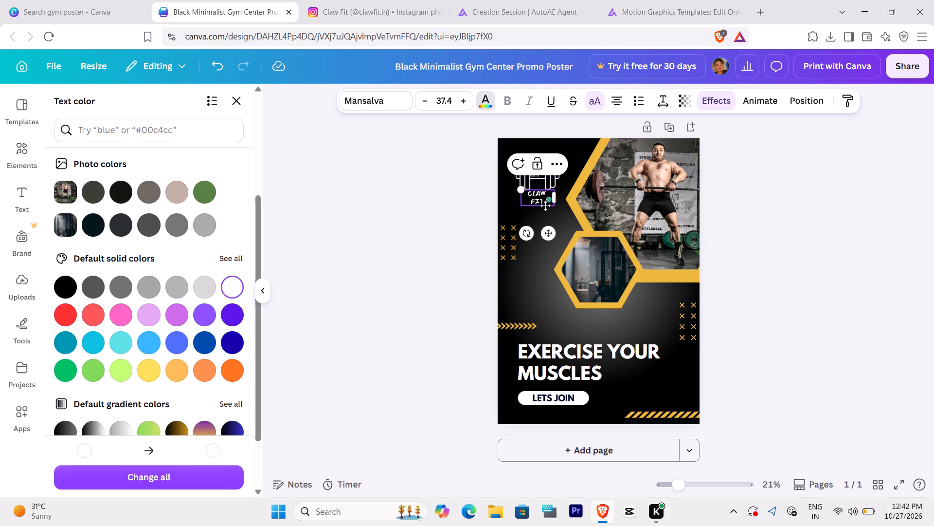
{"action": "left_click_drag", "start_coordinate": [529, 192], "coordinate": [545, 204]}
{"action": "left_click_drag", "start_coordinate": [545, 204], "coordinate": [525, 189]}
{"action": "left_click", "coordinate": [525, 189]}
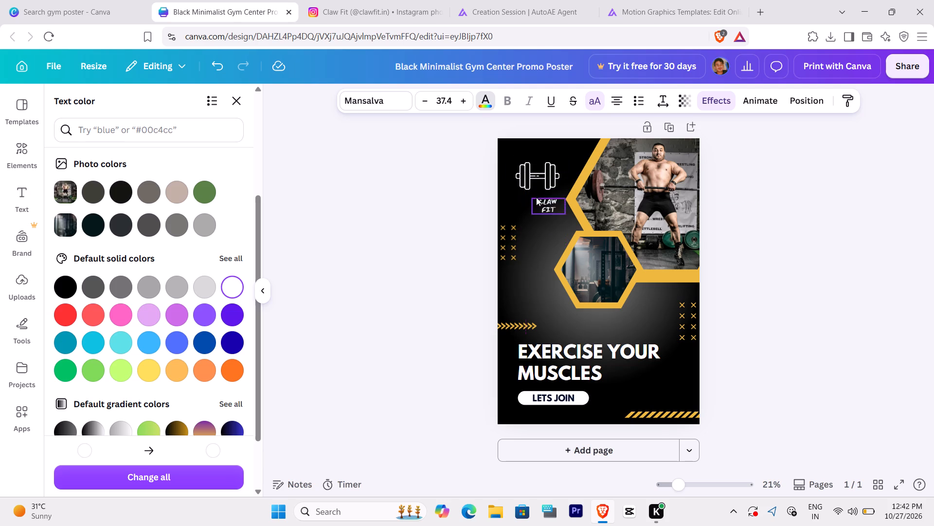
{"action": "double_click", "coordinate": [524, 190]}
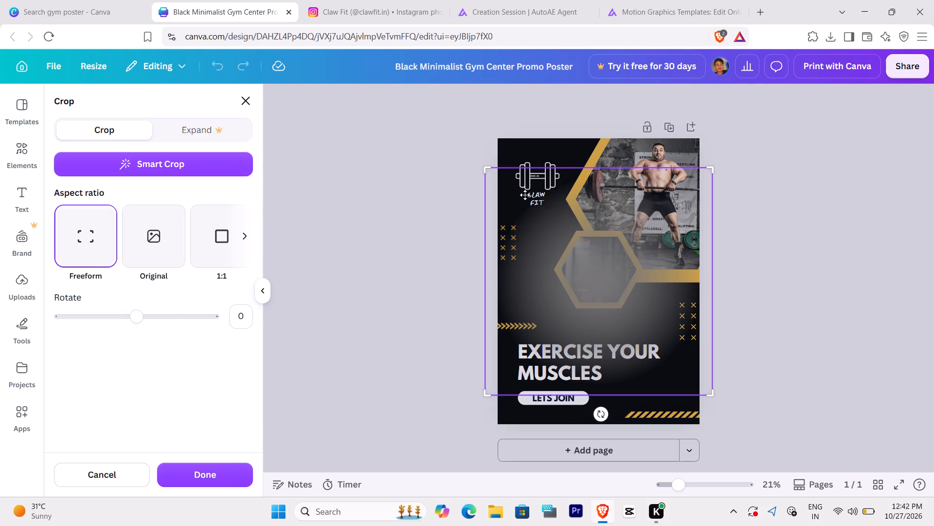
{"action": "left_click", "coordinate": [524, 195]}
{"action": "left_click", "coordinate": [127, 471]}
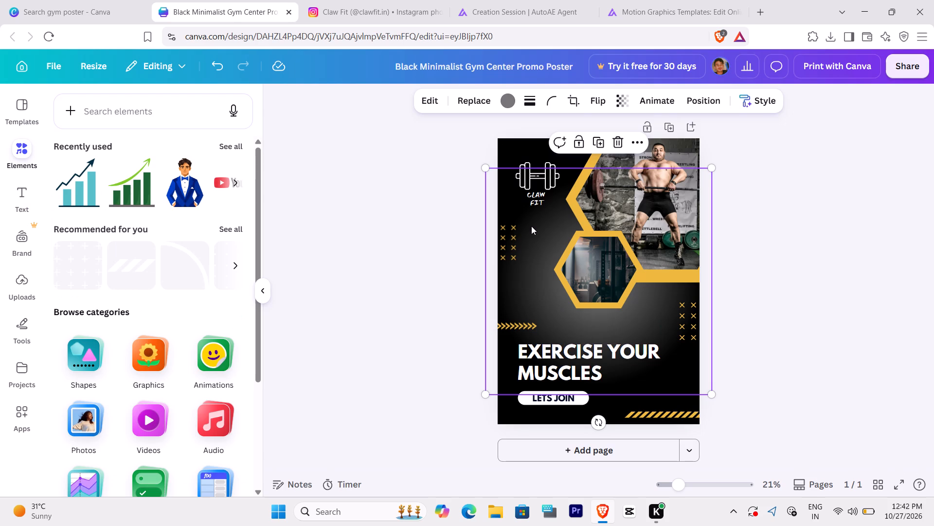
Select both lines of the "CLAW FIT" logo text and recolour them with the golden yellow already used in the design.
{"action": "double_click", "coordinate": [524, 191]}
{"action": "left_click_drag", "start_coordinate": [524, 191], "coordinate": [541, 201]}
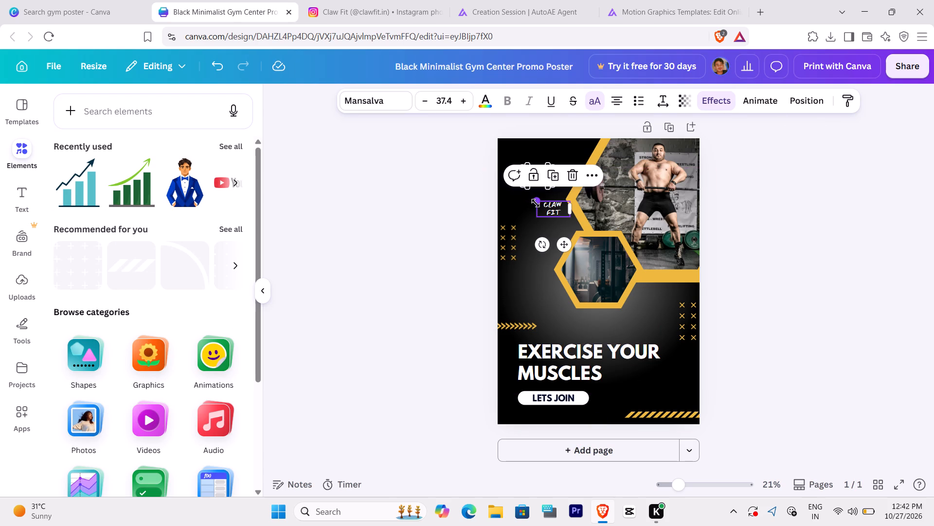
{"action": "left_click_drag", "start_coordinate": [548, 208], "coordinate": [530, 201]}
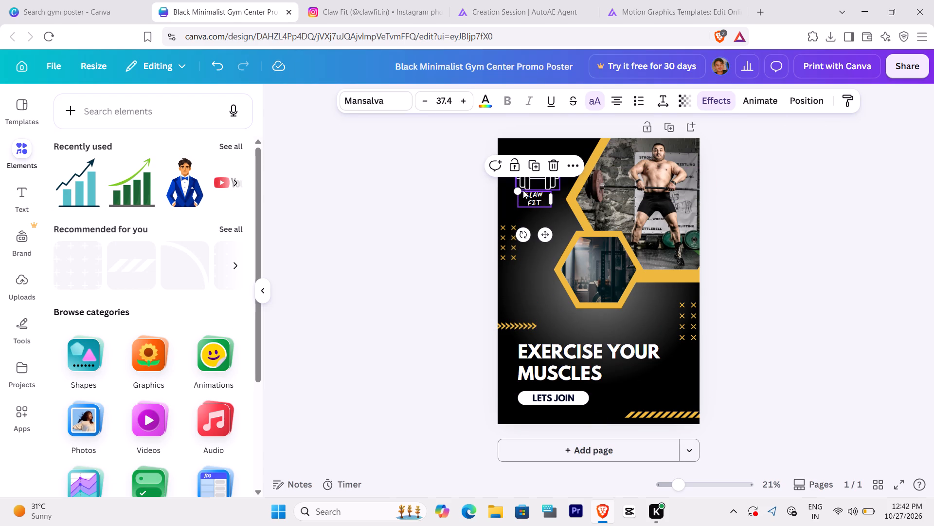
{"action": "left_click", "coordinate": [524, 191]}
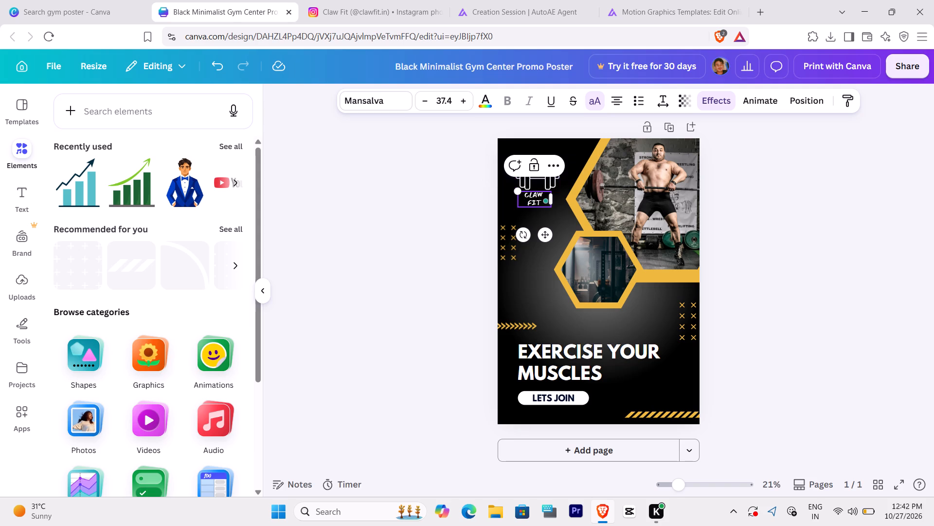
{"action": "left_click_drag", "start_coordinate": [524, 195], "coordinate": [541, 204]}
{"action": "left_click_drag", "start_coordinate": [541, 204], "coordinate": [539, 202]}
{"action": "left_click_drag", "start_coordinate": [524, 197], "coordinate": [548, 199]}
{"action": "left_click_drag", "start_coordinate": [548, 199], "coordinate": [541, 202]}
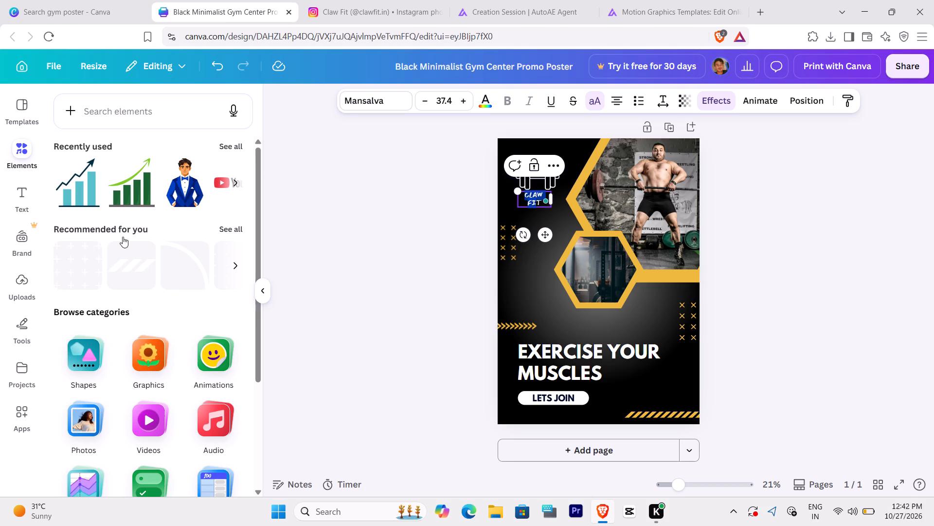
{"action": "left_click", "coordinate": [485, 103]}
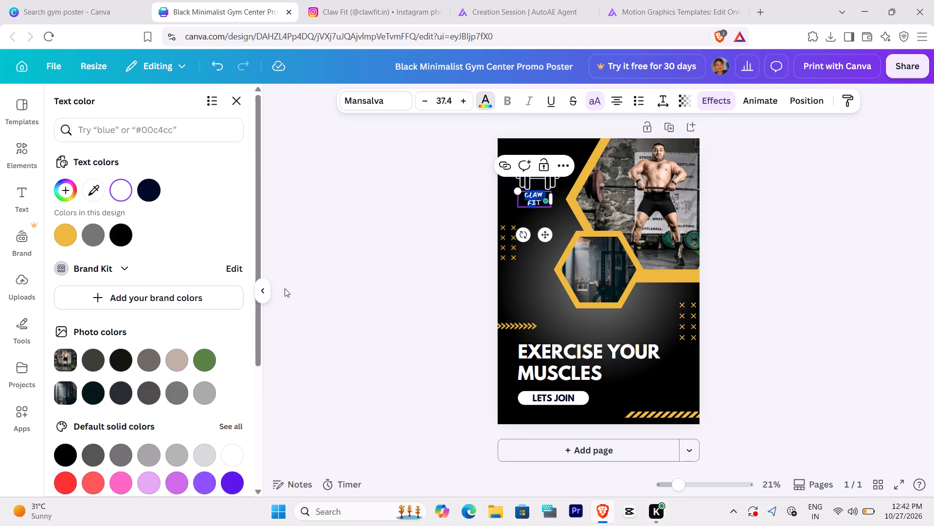
{"action": "left_click", "coordinate": [63, 245]}
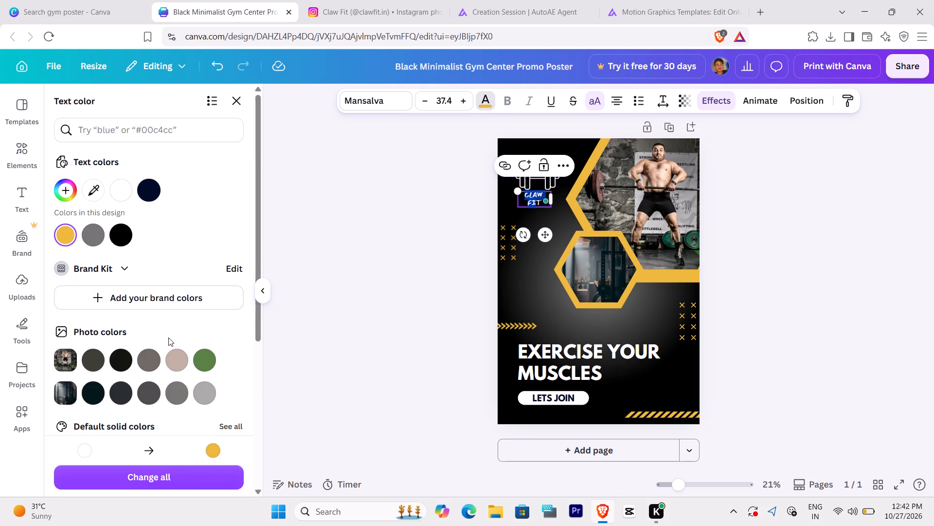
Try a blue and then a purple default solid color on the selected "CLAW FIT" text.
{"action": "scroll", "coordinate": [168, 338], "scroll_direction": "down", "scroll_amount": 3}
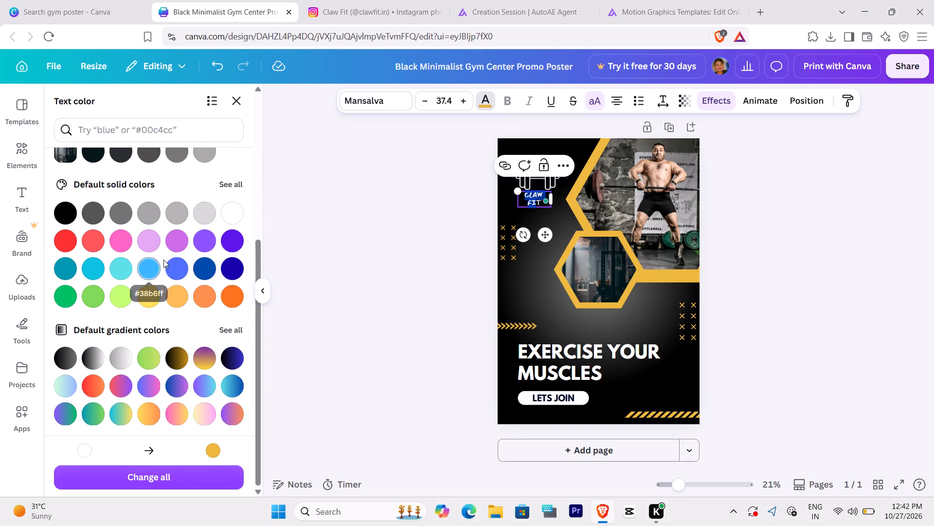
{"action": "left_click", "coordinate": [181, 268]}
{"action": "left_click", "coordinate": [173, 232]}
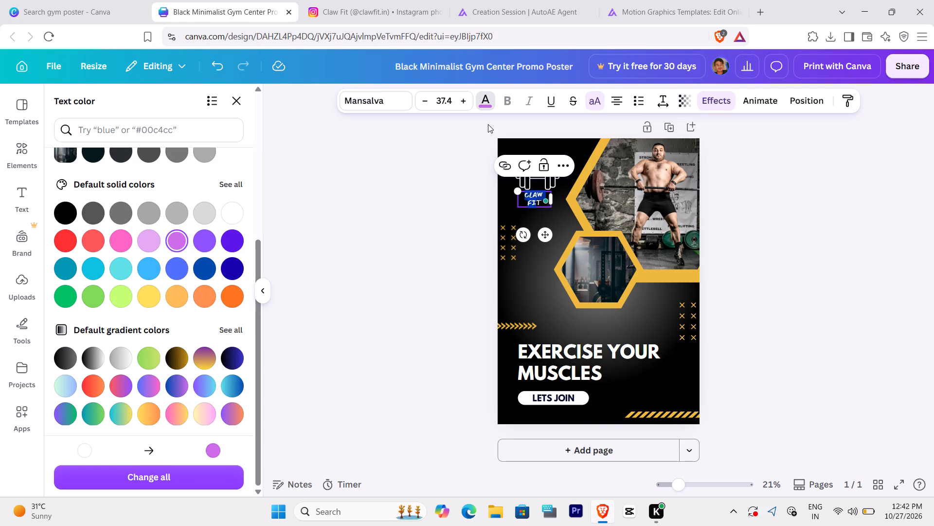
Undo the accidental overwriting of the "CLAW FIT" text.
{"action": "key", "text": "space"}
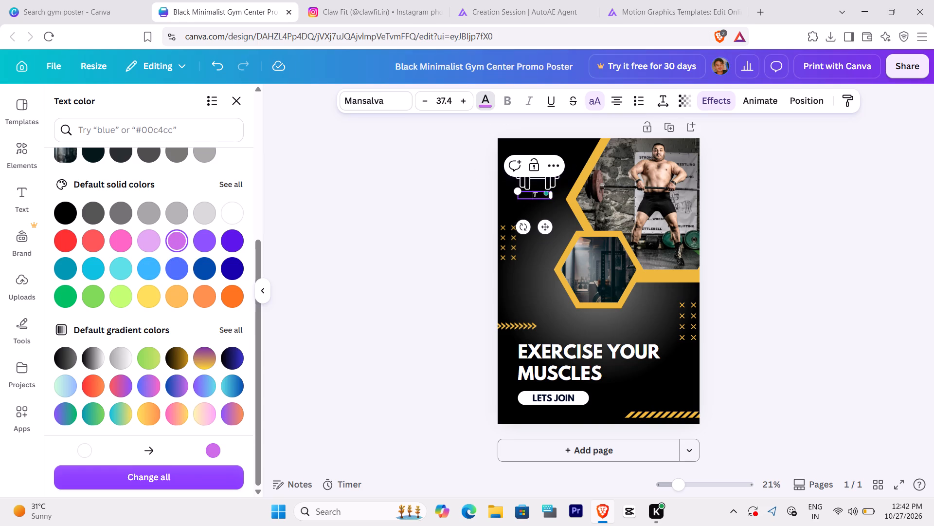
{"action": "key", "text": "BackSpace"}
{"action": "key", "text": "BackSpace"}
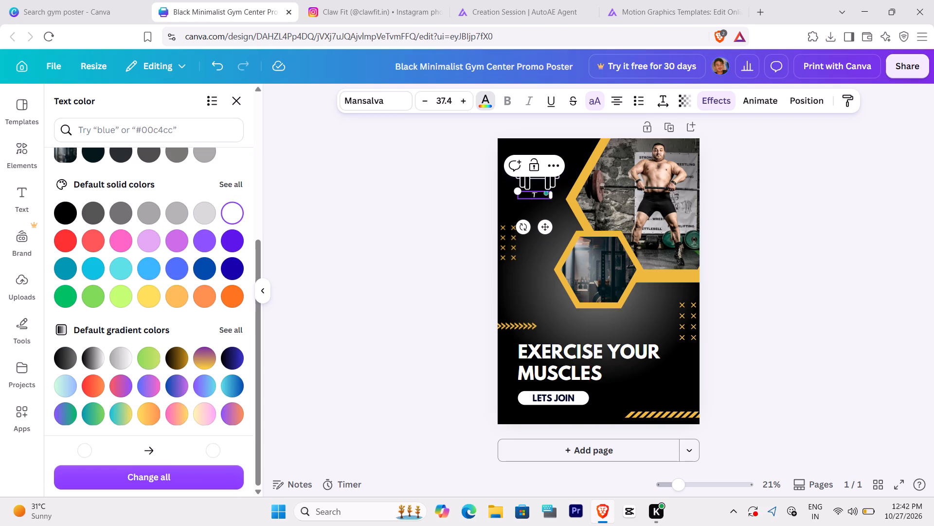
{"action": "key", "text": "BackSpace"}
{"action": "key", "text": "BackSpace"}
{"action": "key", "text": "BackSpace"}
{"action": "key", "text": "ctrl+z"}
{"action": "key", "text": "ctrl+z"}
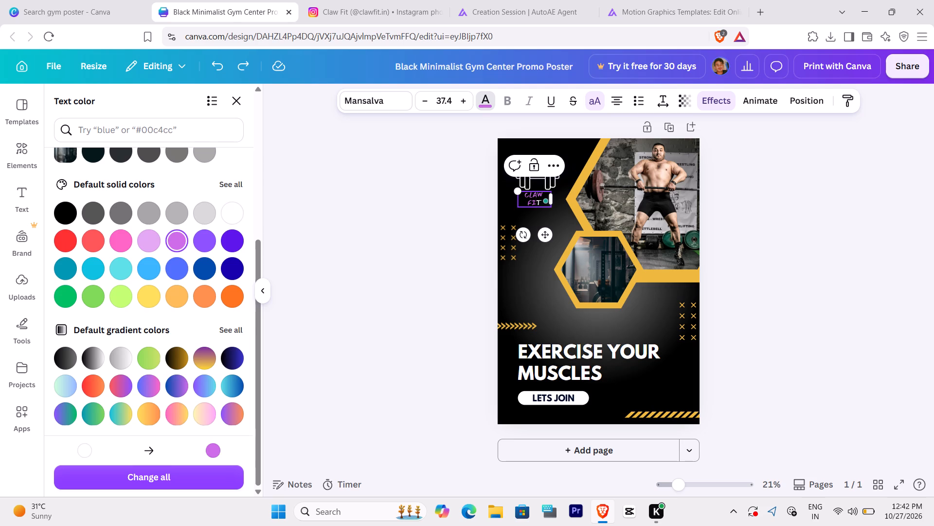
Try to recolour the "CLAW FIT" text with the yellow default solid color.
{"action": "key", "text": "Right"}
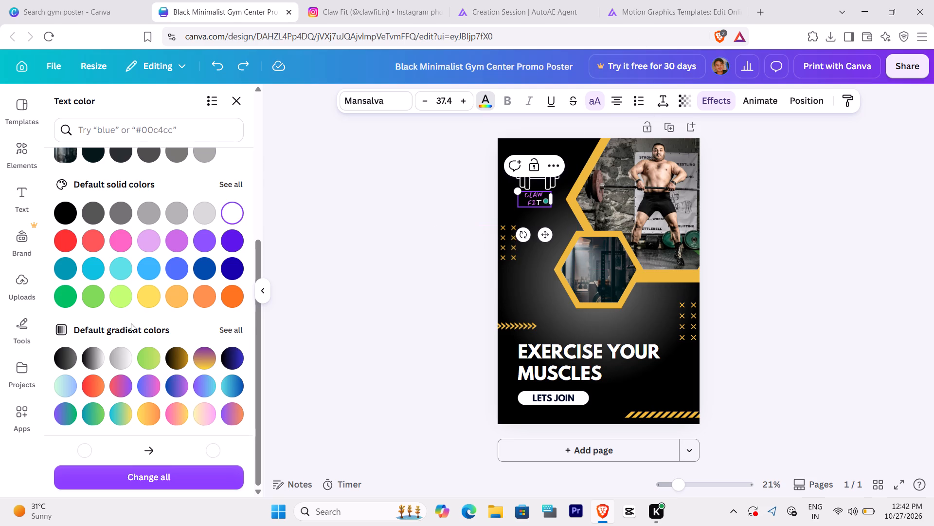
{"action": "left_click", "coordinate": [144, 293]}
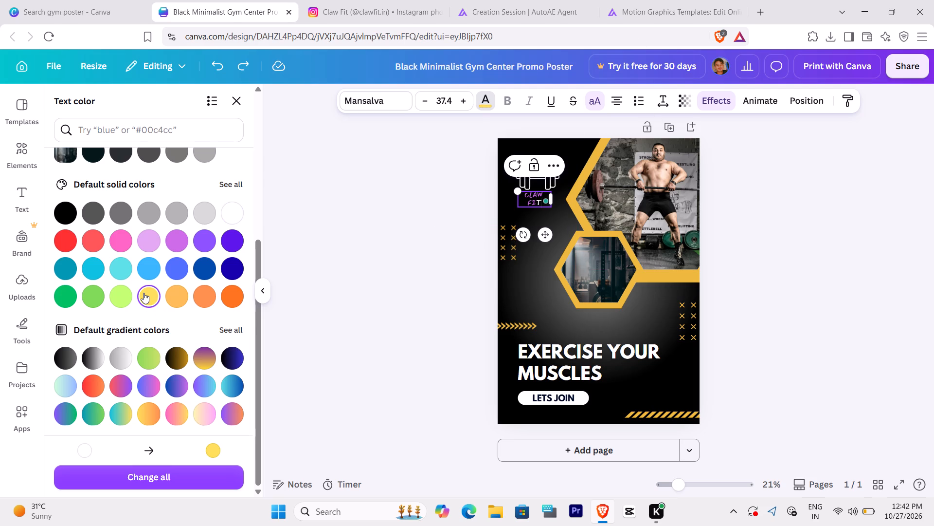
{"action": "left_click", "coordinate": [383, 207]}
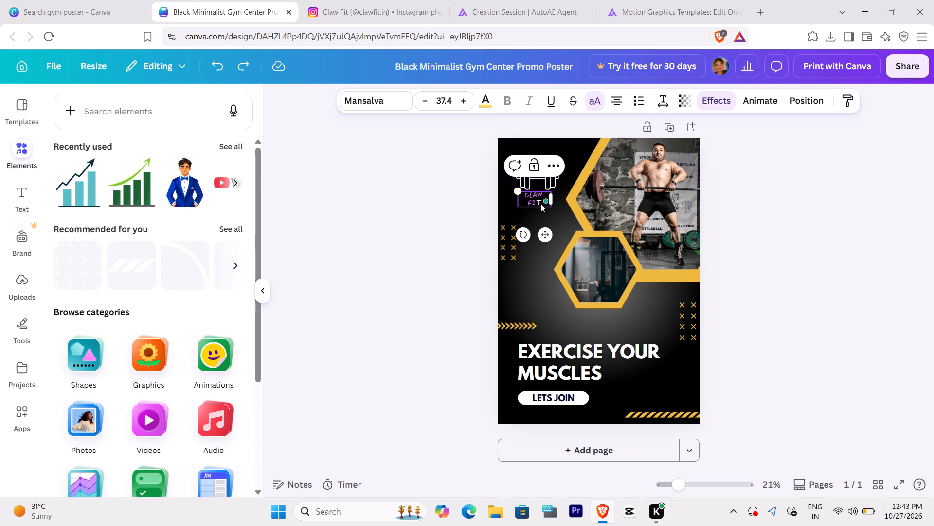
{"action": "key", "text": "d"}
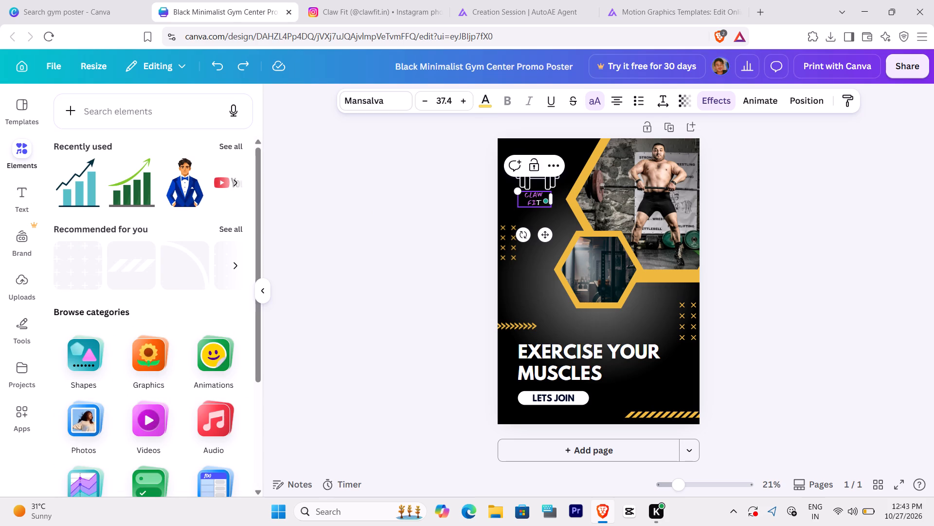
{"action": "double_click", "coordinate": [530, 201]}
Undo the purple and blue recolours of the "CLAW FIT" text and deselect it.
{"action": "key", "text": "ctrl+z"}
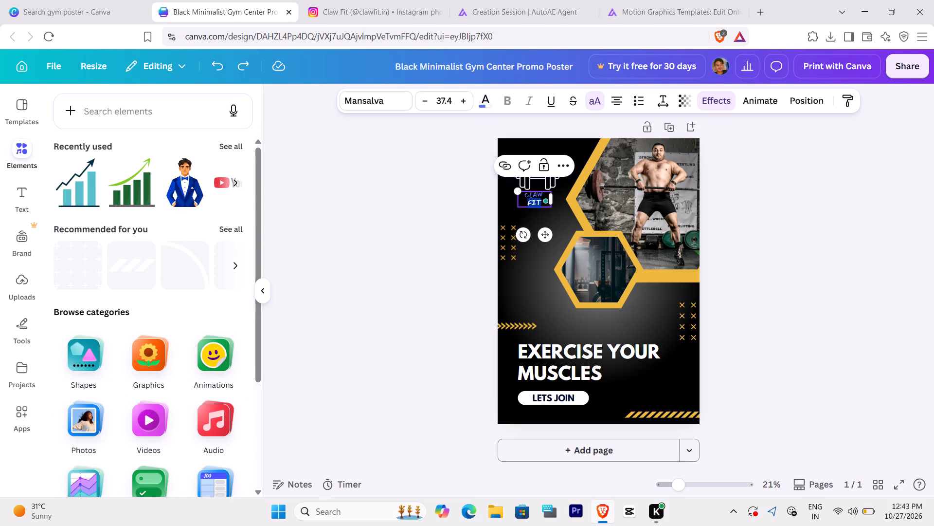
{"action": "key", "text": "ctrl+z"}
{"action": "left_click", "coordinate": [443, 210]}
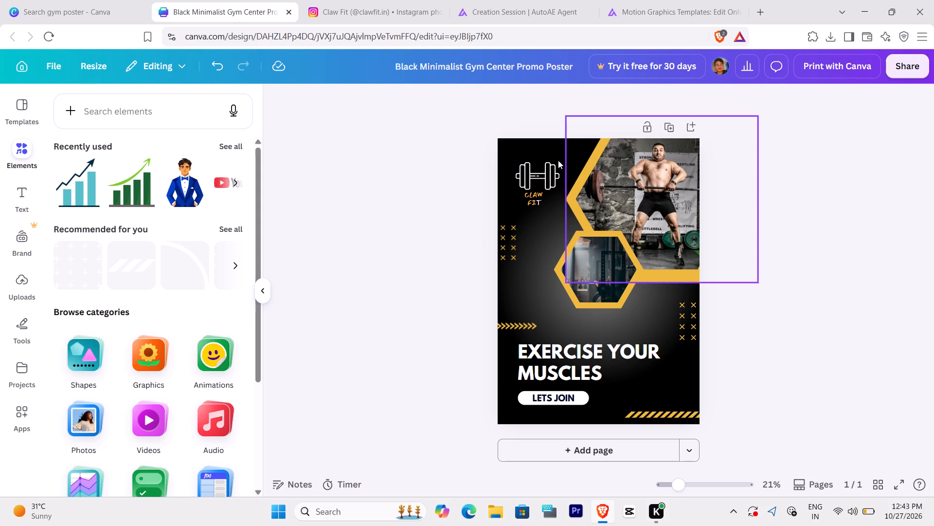
Shift the dumbbell icon and the "CLAW FIT" text slightly towards the poster's left edge, keeping the text below the icon.
{"action": "left_click_drag", "start_coordinate": [549, 175], "coordinate": [540, 176]}
{"action": "left_click_drag", "start_coordinate": [536, 195], "coordinate": [527, 178]}
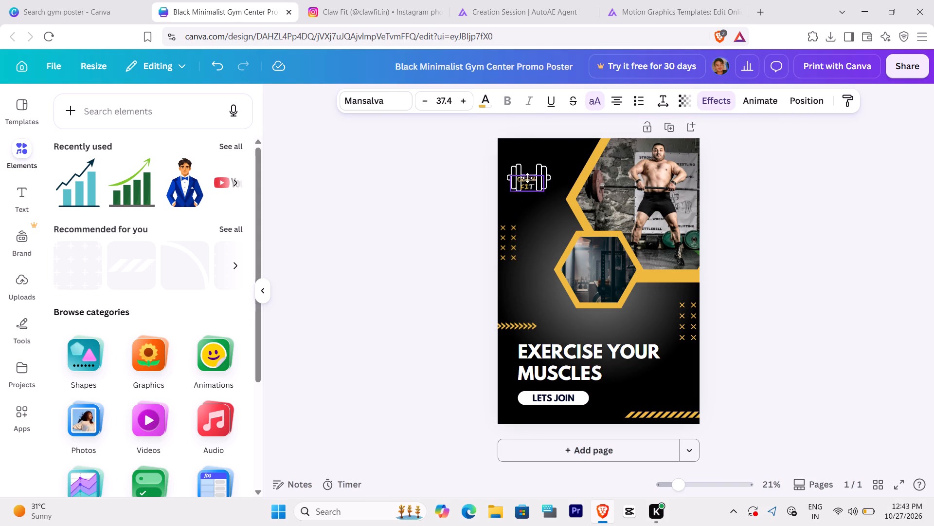
Try the "CLAW FIT" text over the dumbbell icon, and settle it directly beneath the icon.
{"action": "left_click_drag", "start_coordinate": [527, 178], "coordinate": [530, 173]}
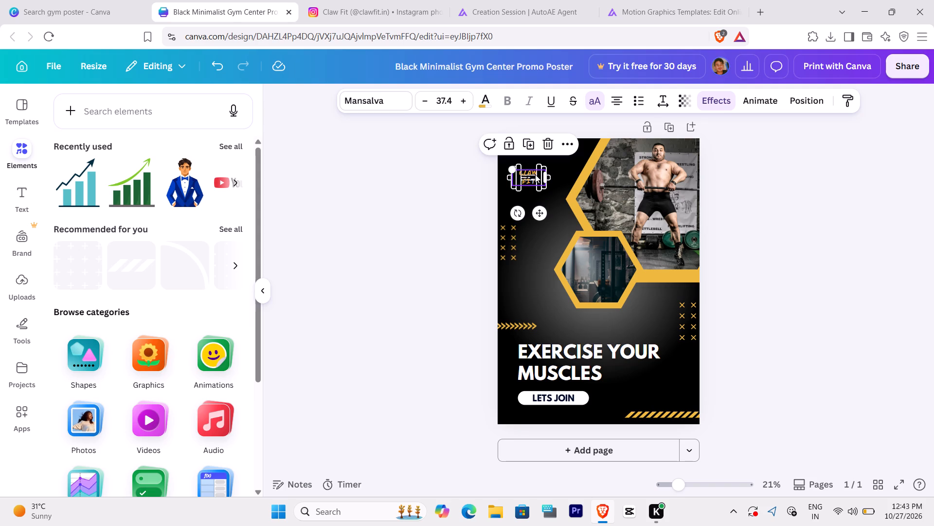
{"action": "left_click", "coordinate": [548, 251]}
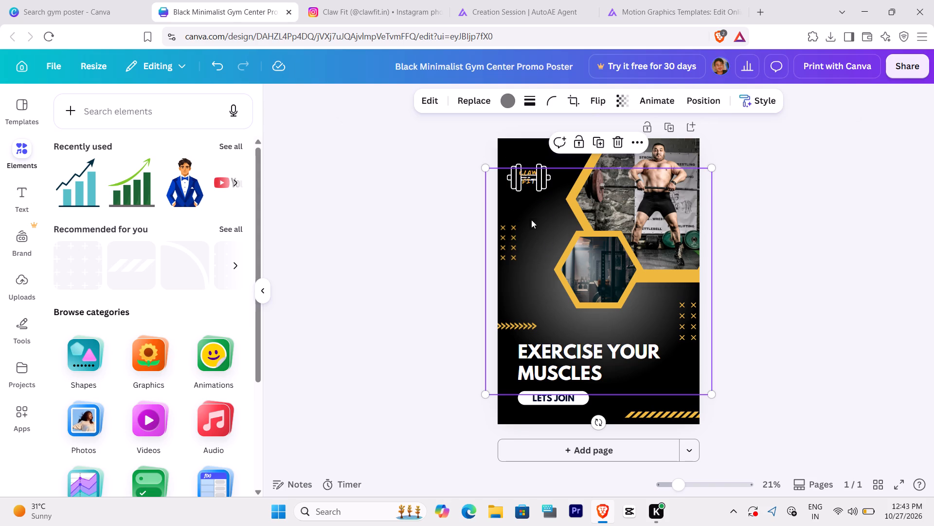
{"action": "left_click", "coordinate": [525, 177]}
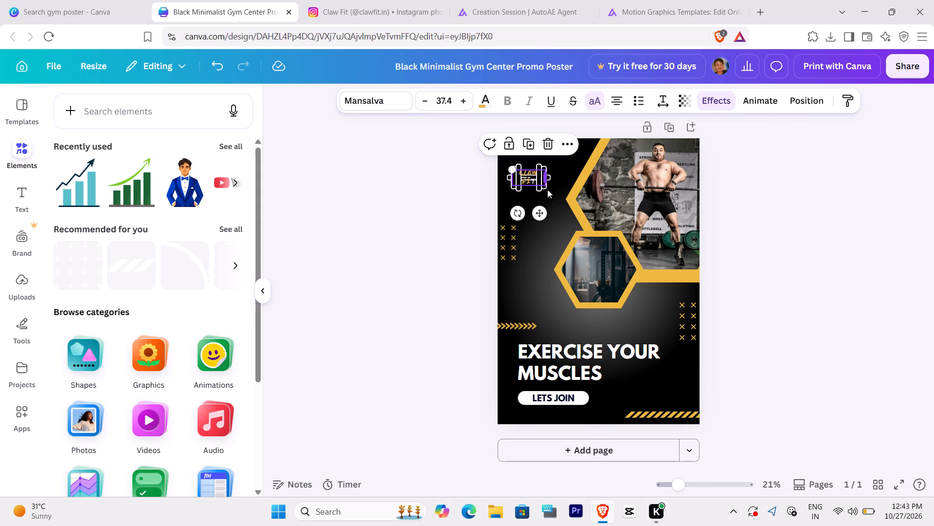
{"action": "left_click_drag", "start_coordinate": [533, 173], "coordinate": [530, 195]}
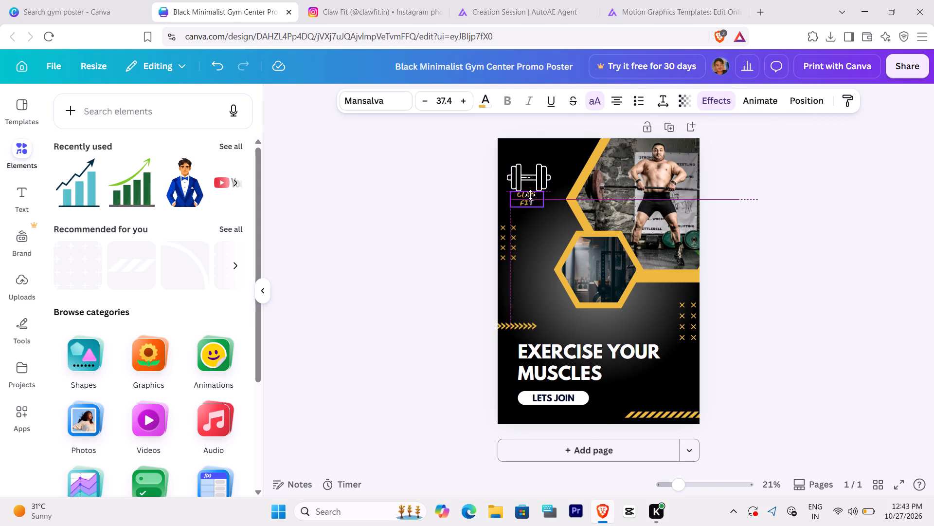
{"action": "left_click_drag", "start_coordinate": [530, 195], "coordinate": [531, 196]}
Check the Claw Fit logo on its Instagram profile, and search the poster editor's elements for "scratch paper".
{"action": "left_click", "coordinate": [310, 0]}
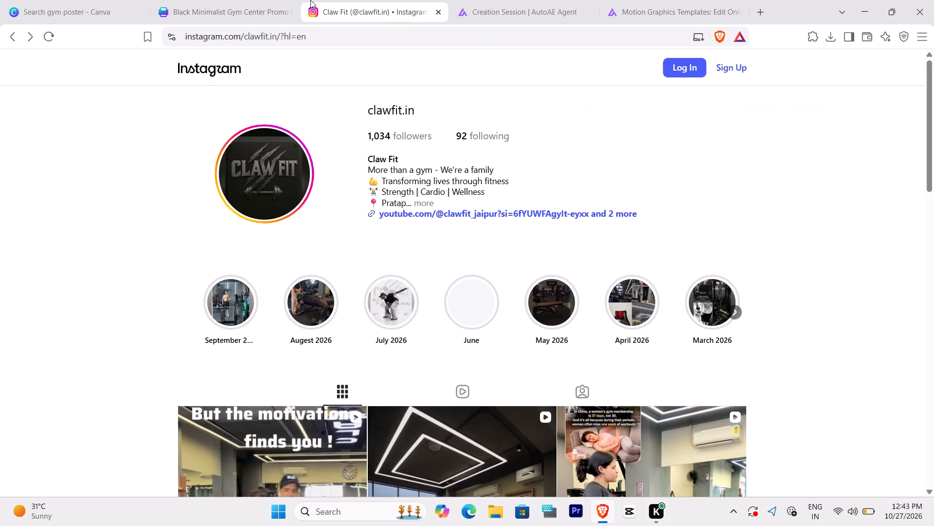
{"action": "left_click", "coordinate": [92, 0]}
{"action": "left_click", "coordinate": [229, 6]}
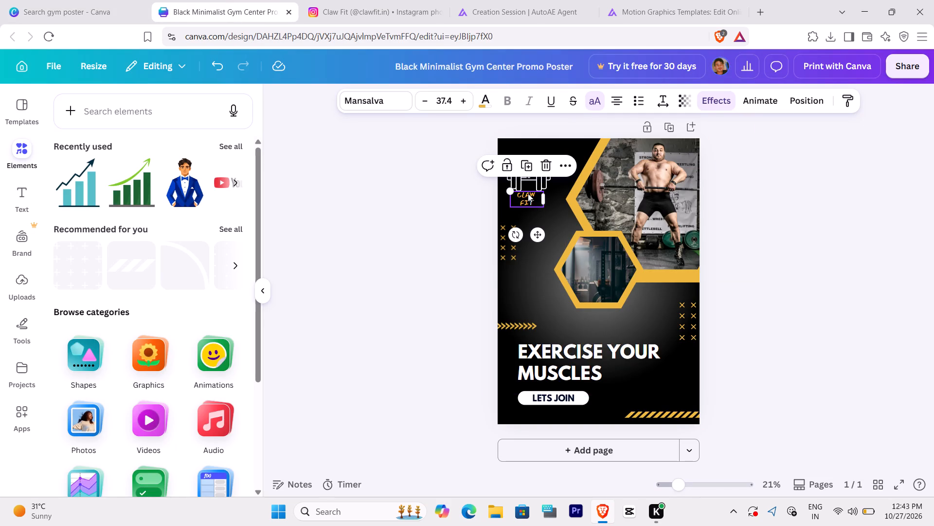
{"action": "left_click", "coordinate": [120, 115]}
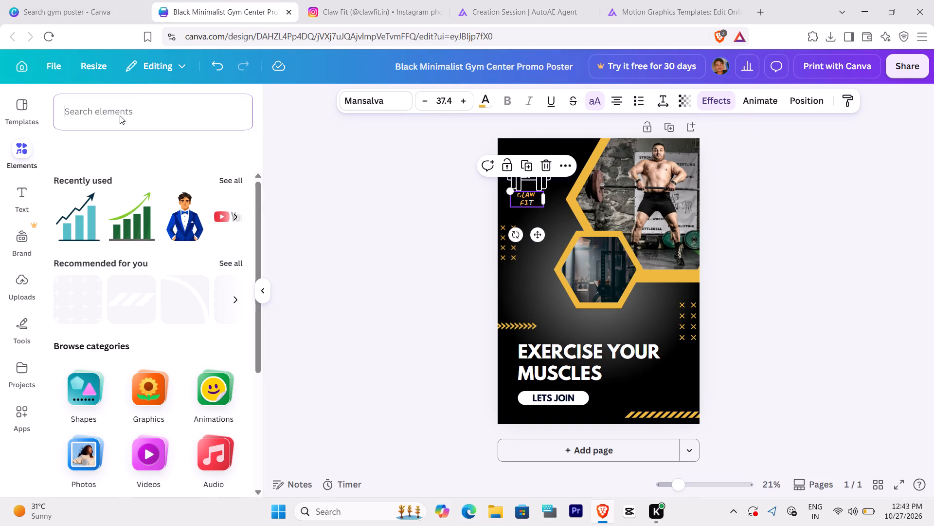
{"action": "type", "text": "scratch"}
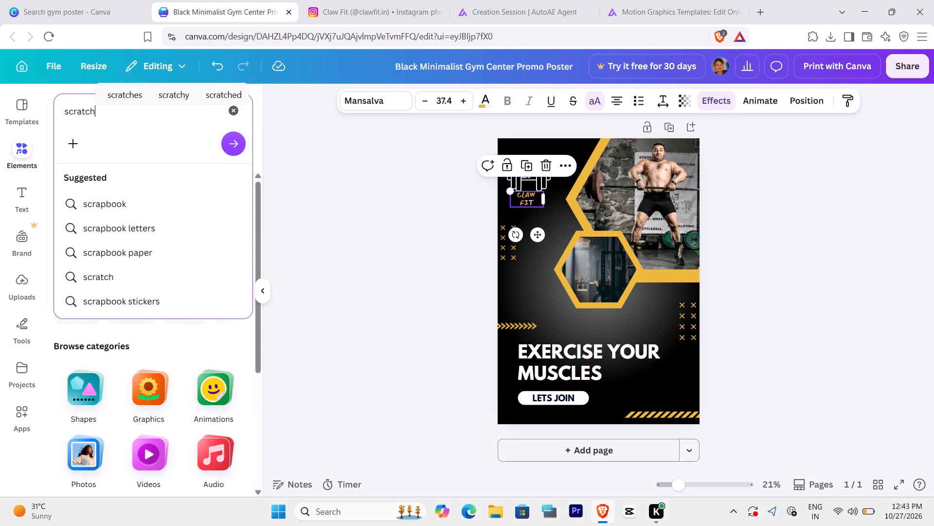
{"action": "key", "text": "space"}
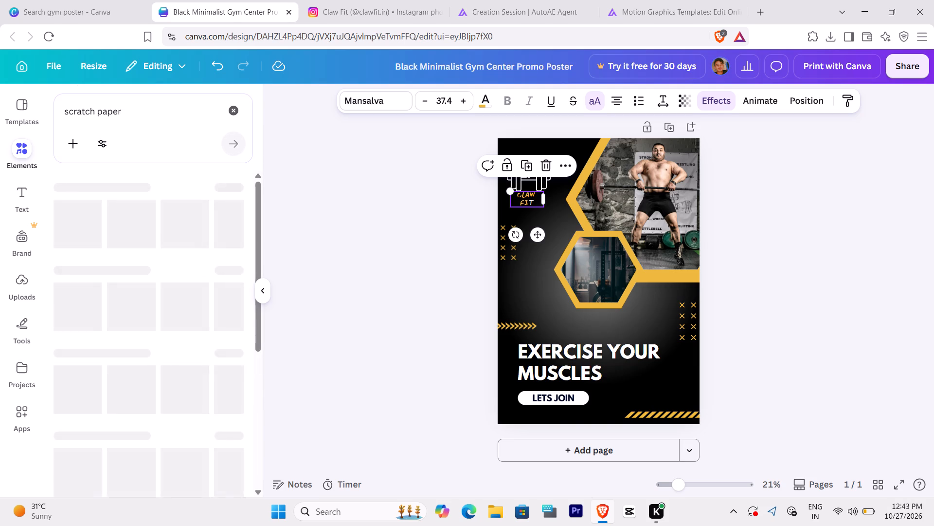
Look through the "scratch paper" element results, narrowing them to photos, for a suitable paper texture.
{"action": "scroll", "coordinate": [125, 340], "scroll_direction": "down", "scroll_amount": 2}
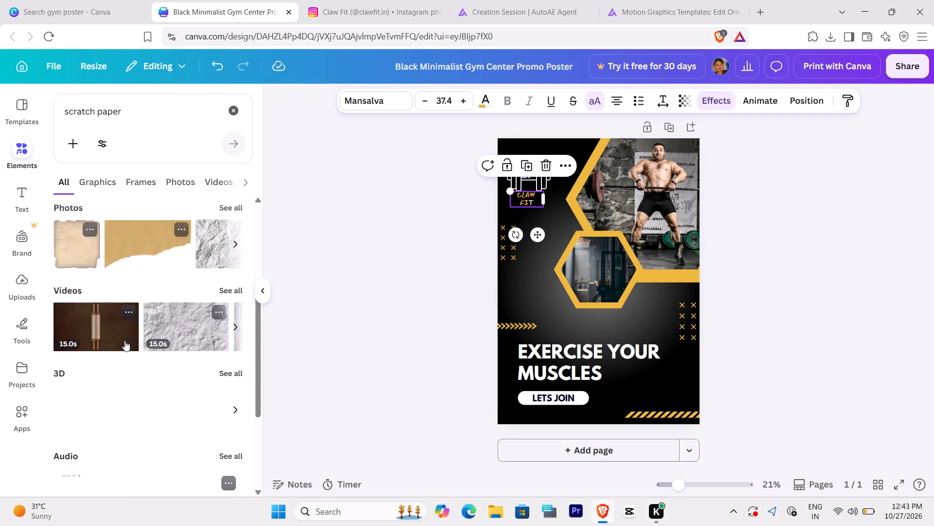
{"action": "scroll", "coordinate": [125, 340], "scroll_direction": "down", "scroll_amount": 5}
{"action": "scroll", "coordinate": [125, 340], "scroll_direction": "up", "scroll_amount": 7}
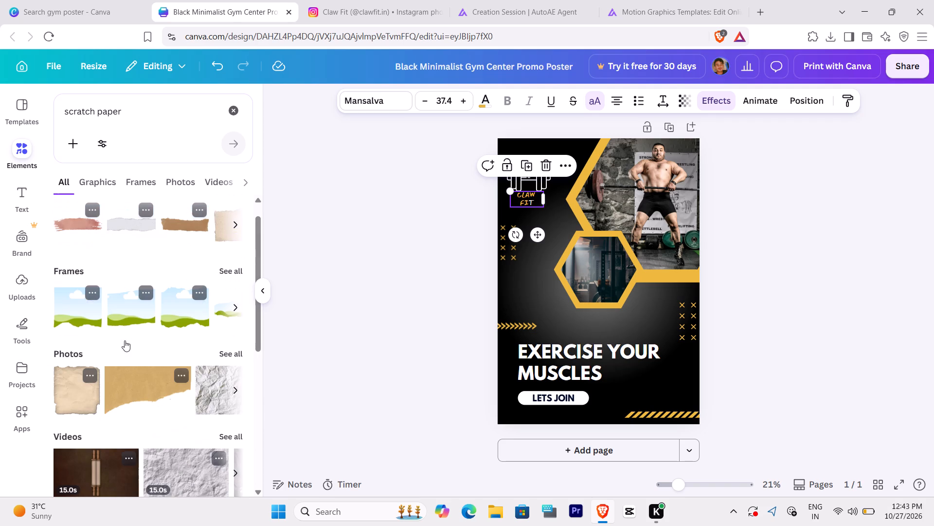
{"action": "left_click", "coordinate": [187, 181]}
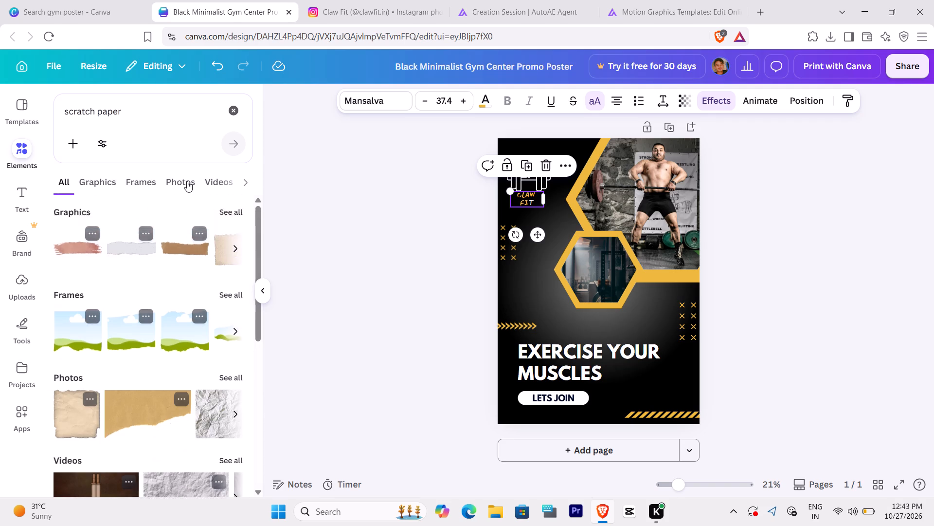
{"action": "scroll", "coordinate": [125, 286], "scroll_direction": "down", "scroll_amount": 4}
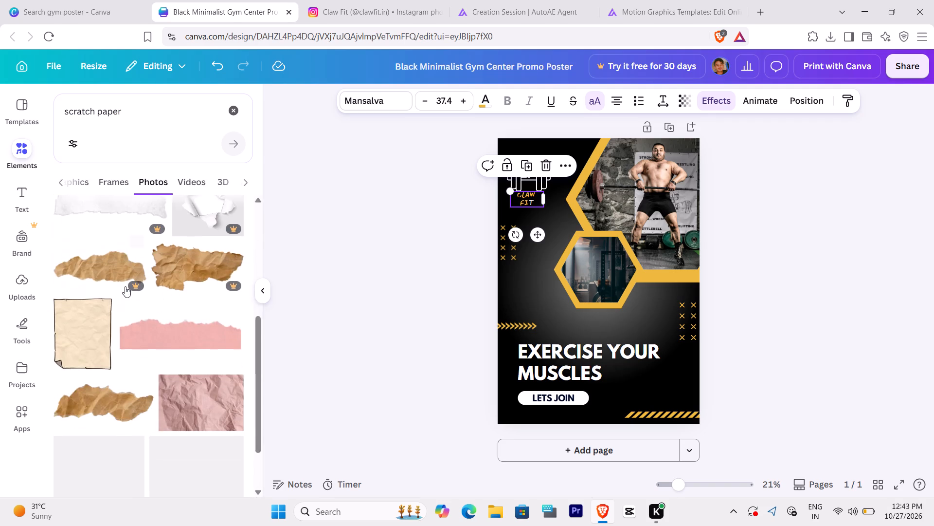
{"action": "scroll", "coordinate": [125, 286], "scroll_direction": "down", "scroll_amount": 3}
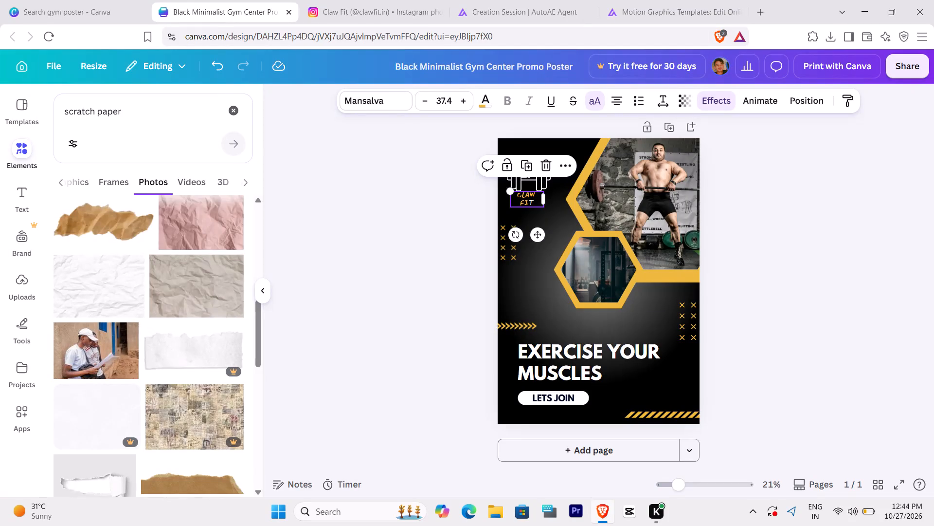
Search the element photos for "scratch paper tiger nail print" and look through the results.
{"action": "left_click", "coordinate": [133, 115]}
{"action": "key", "text": "space"}
{"action": "type", "text": "tiger"}
{"action": "key", "text": "space"}
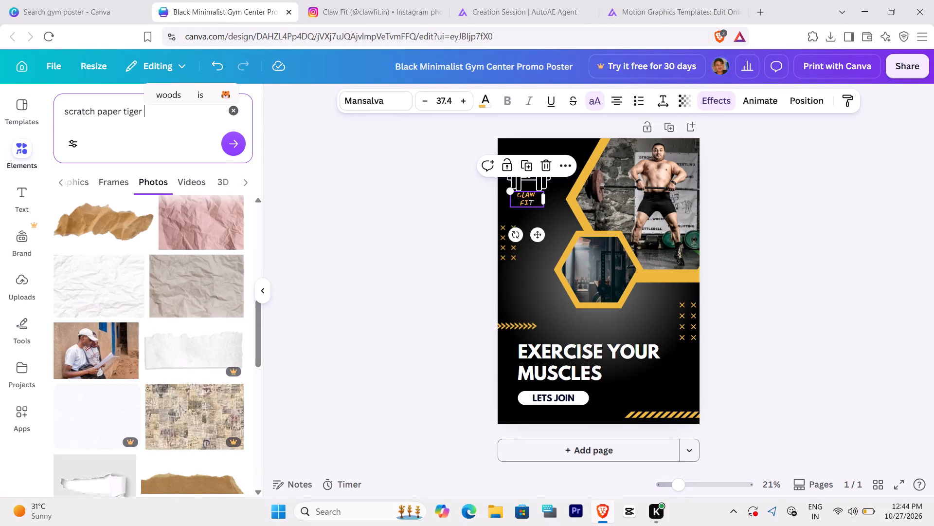
{"action": "type", "text": "nail print"}
{"action": "key", "text": "Return"}
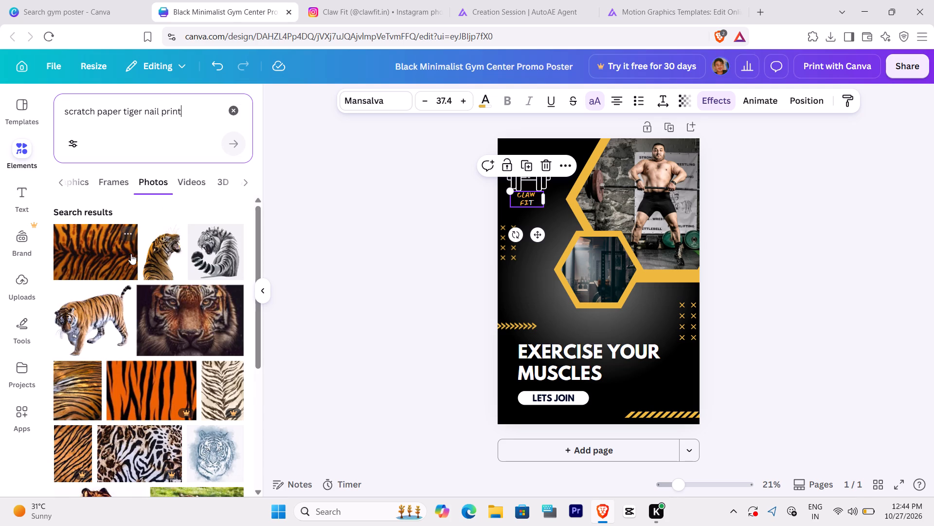
{"action": "scroll", "coordinate": [115, 238], "scroll_direction": "down", "scroll_amount": 3}
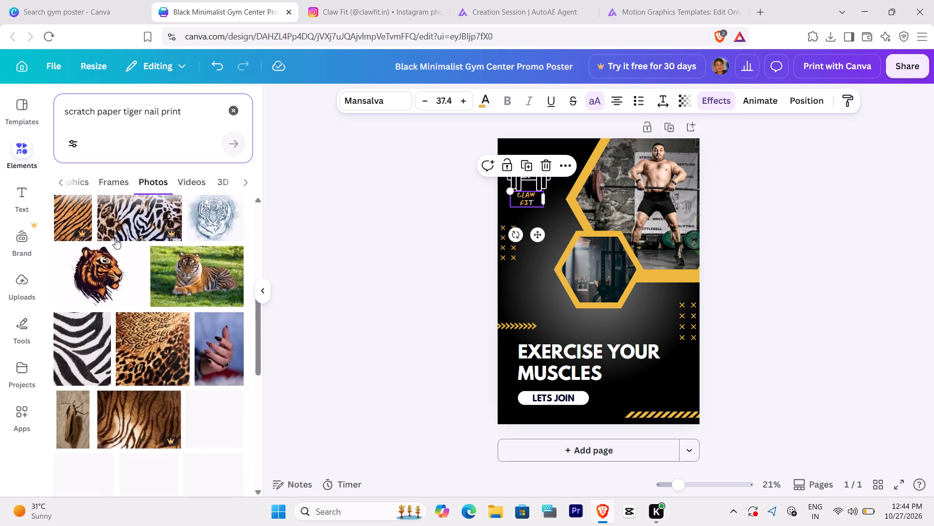
{"action": "scroll", "coordinate": [115, 238], "scroll_direction": "down", "scroll_amount": 5}
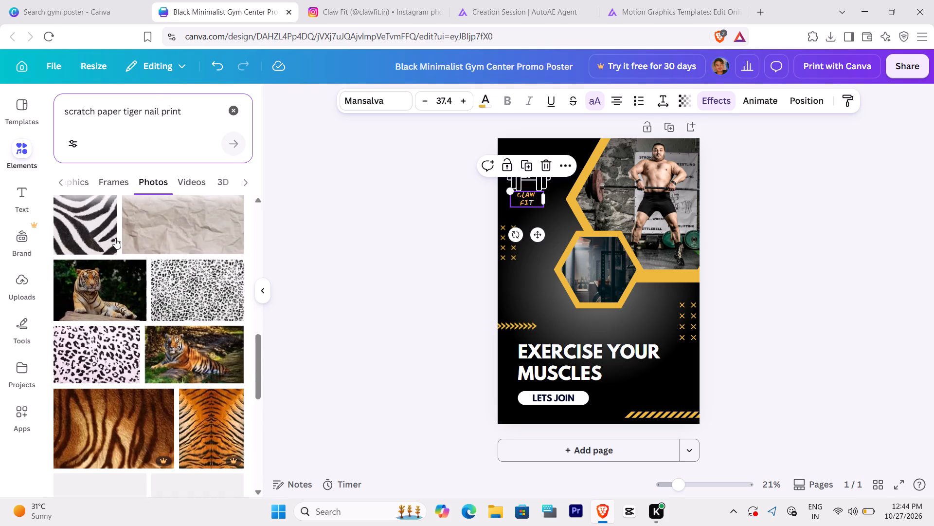
{"action": "scroll", "coordinate": [115, 238], "scroll_direction": "down", "scroll_amount": 3}
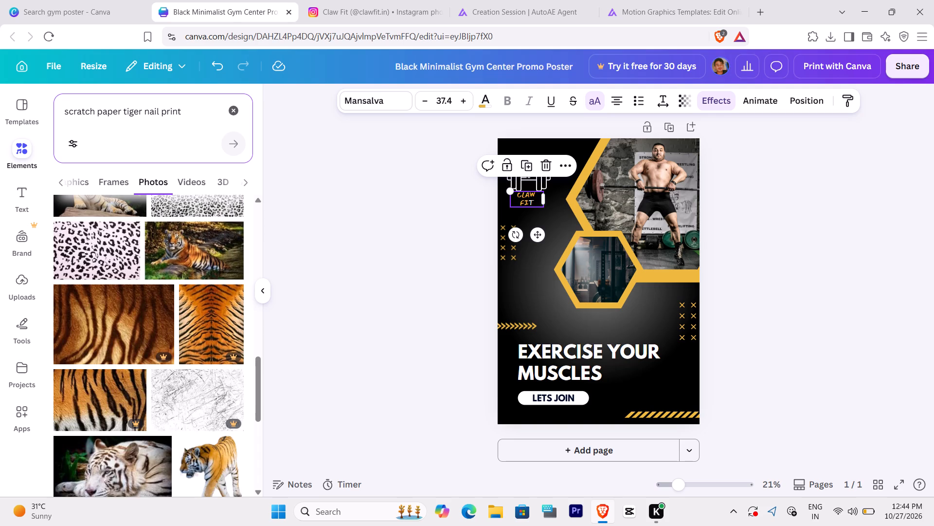
Shorten the search to "scratch paper" and run it again on the element photos.
{"action": "left_click", "coordinate": [186, 113]}
{"action": "key", "text": "BackSpace"}
{"action": "key", "text": "BackSpace"}
{"action": "key", "text": "BackSpace"}
{"action": "key", "text": "BackSpace"}
{"action": "key", "text": "BackSpace"}
{"action": "key", "text": "BackSpace"}
{"action": "key", "text": "BackSpace"}
{"action": "key", "text": "BackSpace"}
{"action": "key", "text": "BackSpace"}
{"action": "key", "text": "BackSpace"}
{"action": "key", "text": "BackSpace"}
{"action": "key", "text": "BackSpace"}
{"action": "key", "text": "BackSpace"}
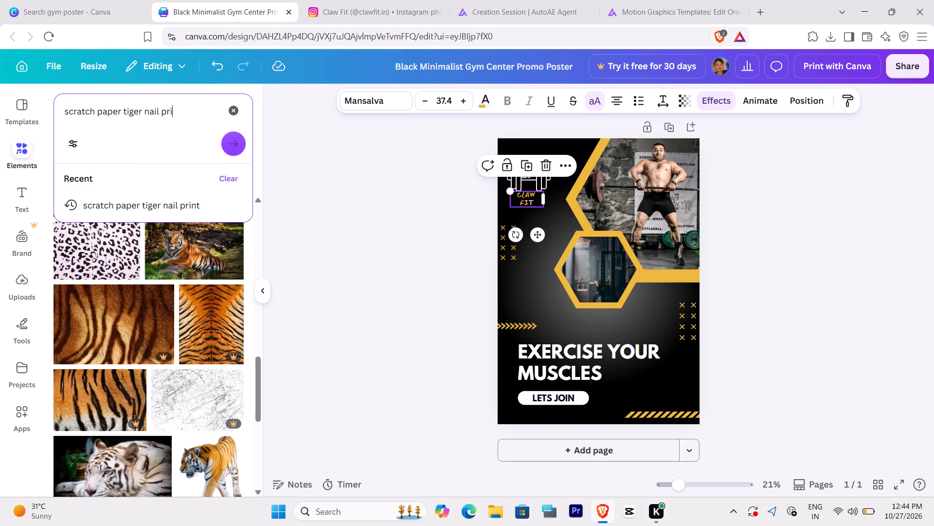
{"action": "key", "text": "BackSpace"}
{"action": "key", "text": "BackSpace"}
{"action": "key", "text": "BackSpace"}
{"action": "key", "text": "Return"}
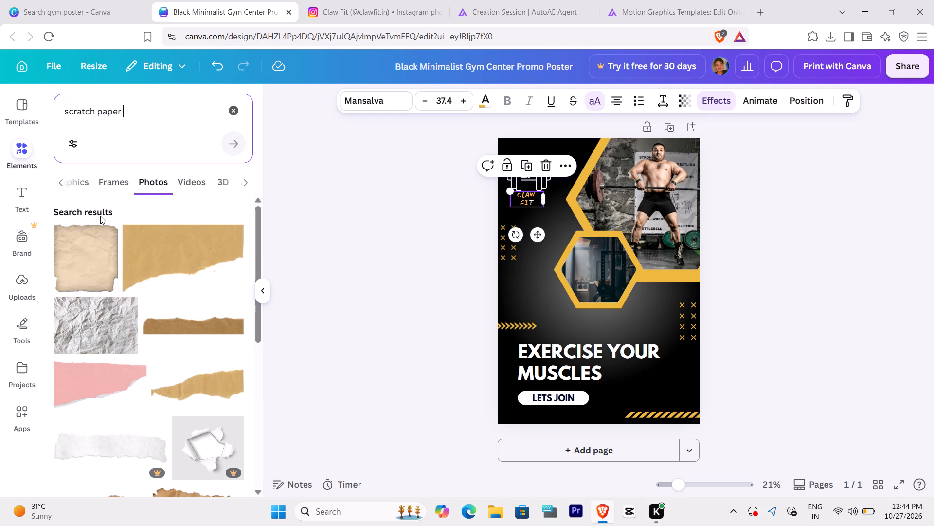
Refine the element photo search to "scratch paper nails" and look through the results for a scratch-style graphic.
{"action": "scroll", "coordinate": [131, 341], "scroll_direction": "down", "scroll_amount": 3}
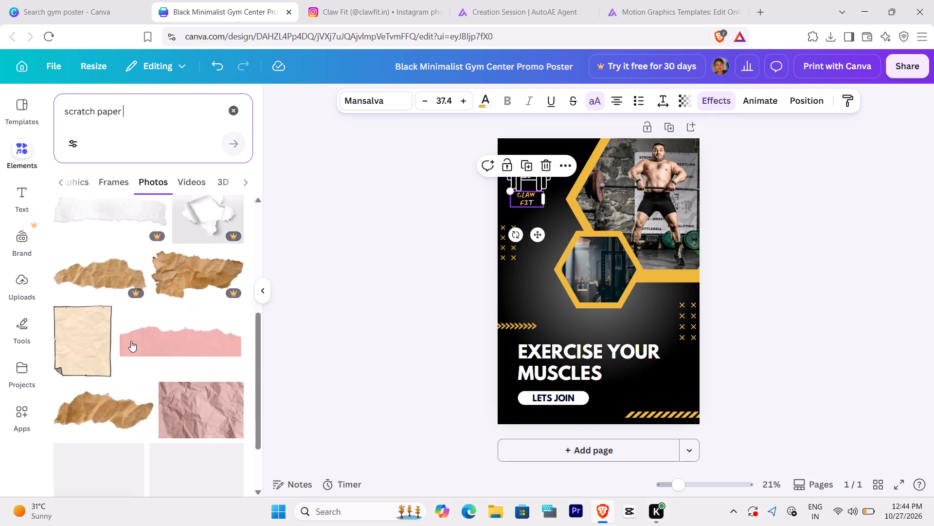
{"action": "scroll", "coordinate": [131, 341], "scroll_direction": "down", "scroll_amount": 5}
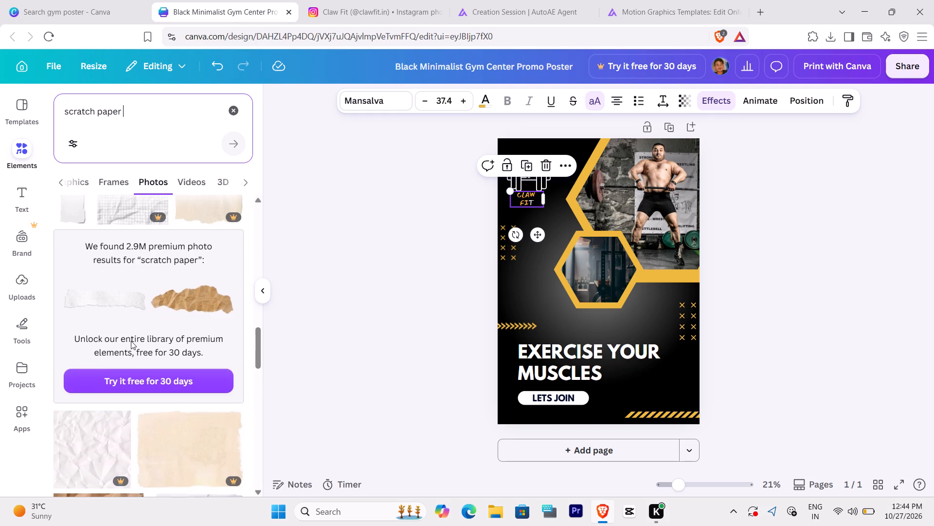
{"action": "type", "text": "nails"}
{"action": "key", "text": "space"}
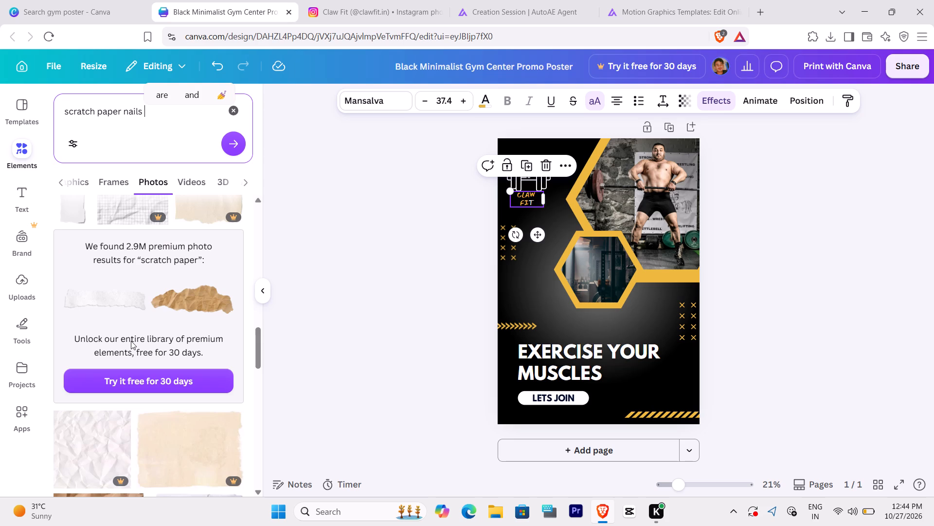
{"action": "left_click", "coordinate": [227, 139]}
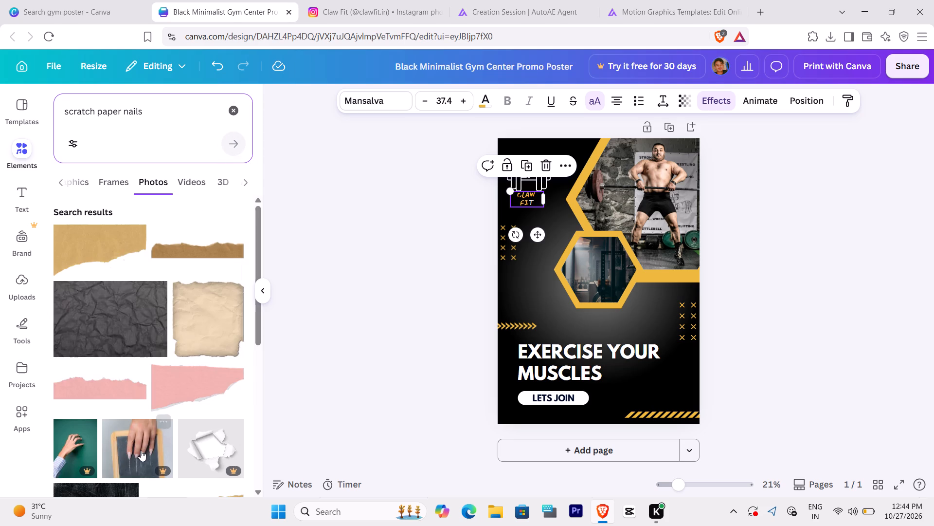
{"action": "scroll", "coordinate": [141, 451], "scroll_direction": "down", "scroll_amount": 5}
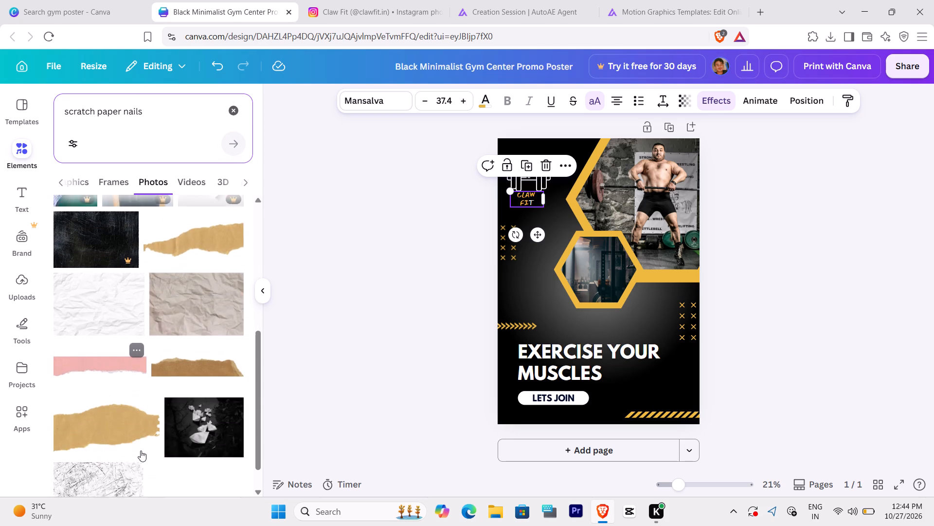
{"action": "scroll", "coordinate": [141, 451], "scroll_direction": "down", "scroll_amount": 4}
{"action": "scroll", "coordinate": [141, 451], "scroll_direction": "up", "scroll_amount": 1}
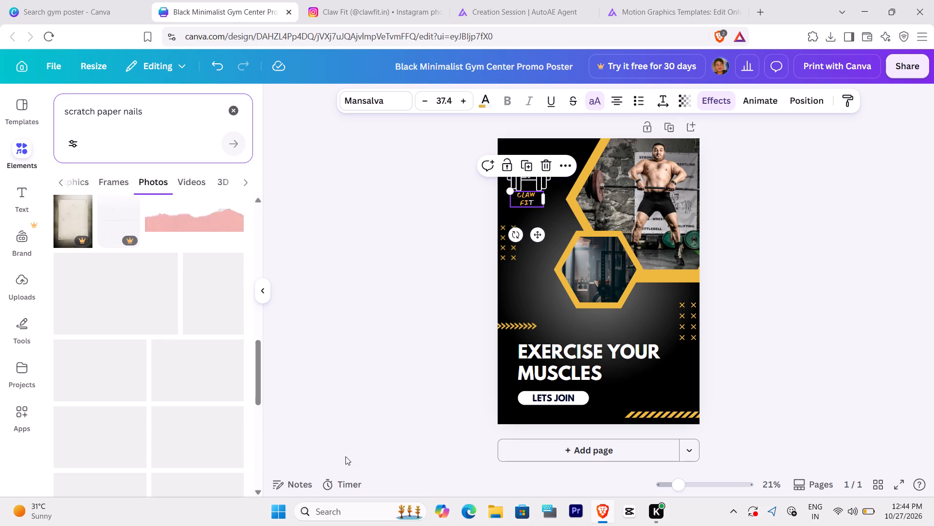
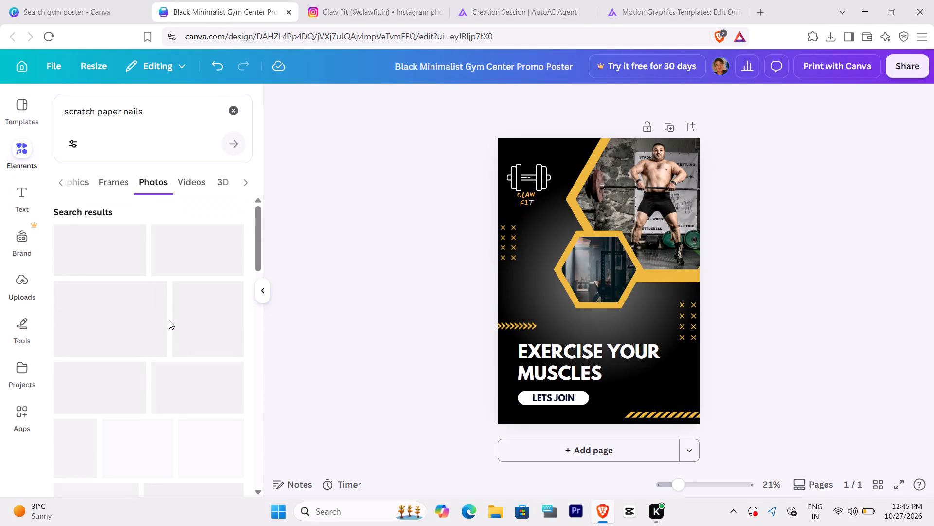
Look through the "scratch paper nails" photo results for a scratch-style graphic and clear the element search.
{"action": "scroll", "coordinate": [169, 320], "scroll_direction": "down", "scroll_amount": 4}
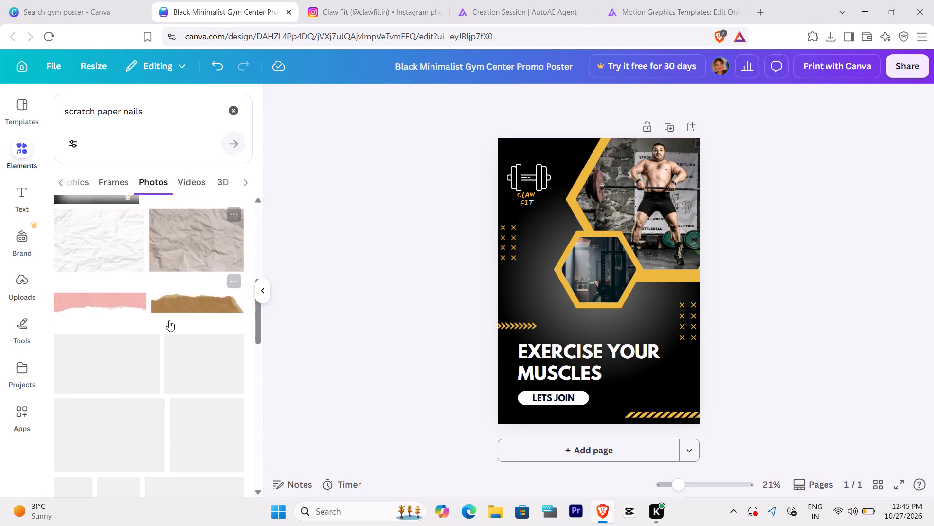
{"action": "scroll", "coordinate": [169, 320], "scroll_direction": "down", "scroll_amount": 3}
{"action": "scroll", "coordinate": [169, 320], "scroll_direction": "up", "scroll_amount": 7}
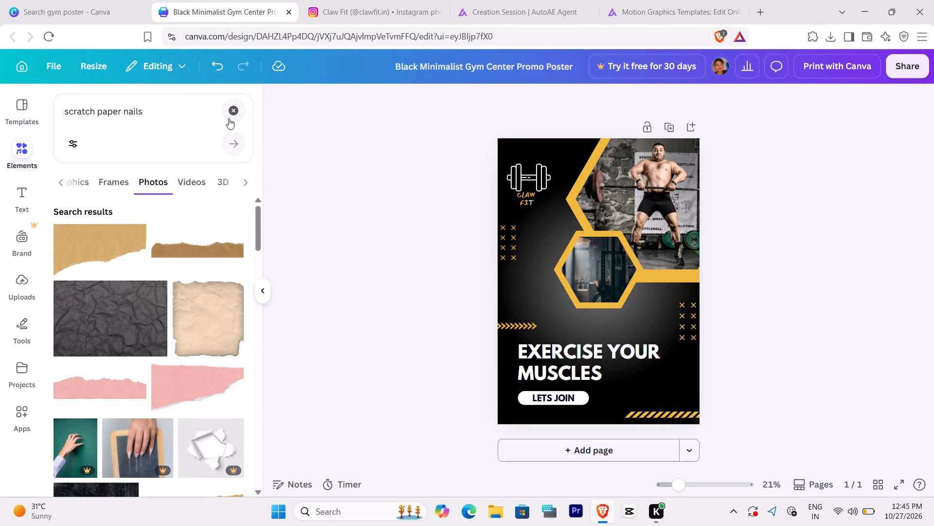
{"action": "left_click", "coordinate": [234, 114]}
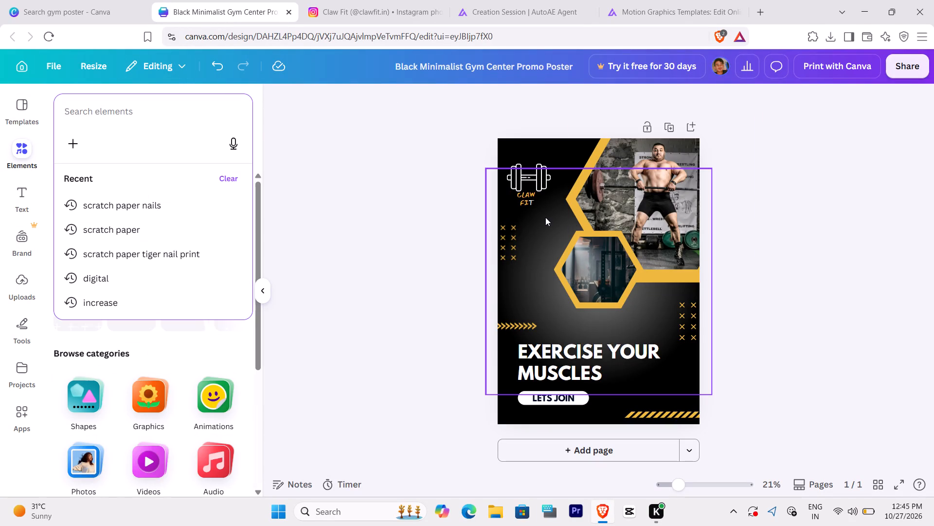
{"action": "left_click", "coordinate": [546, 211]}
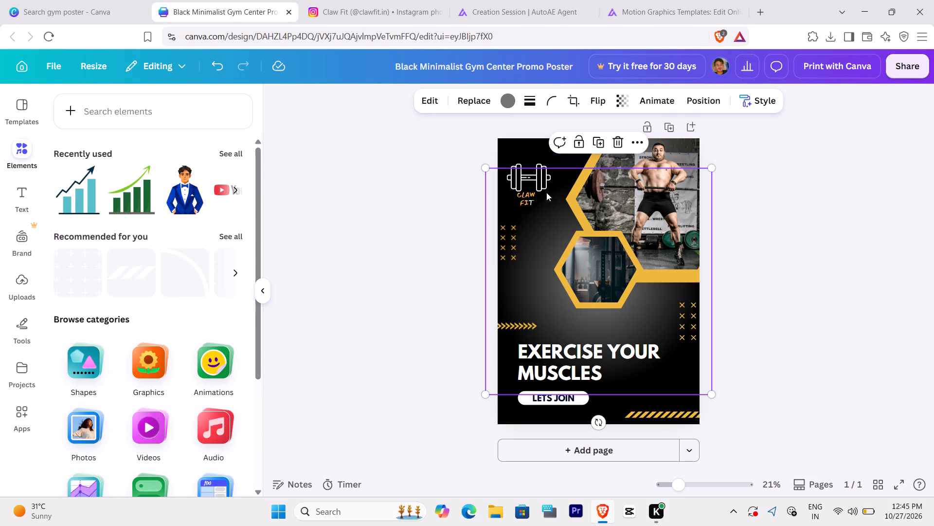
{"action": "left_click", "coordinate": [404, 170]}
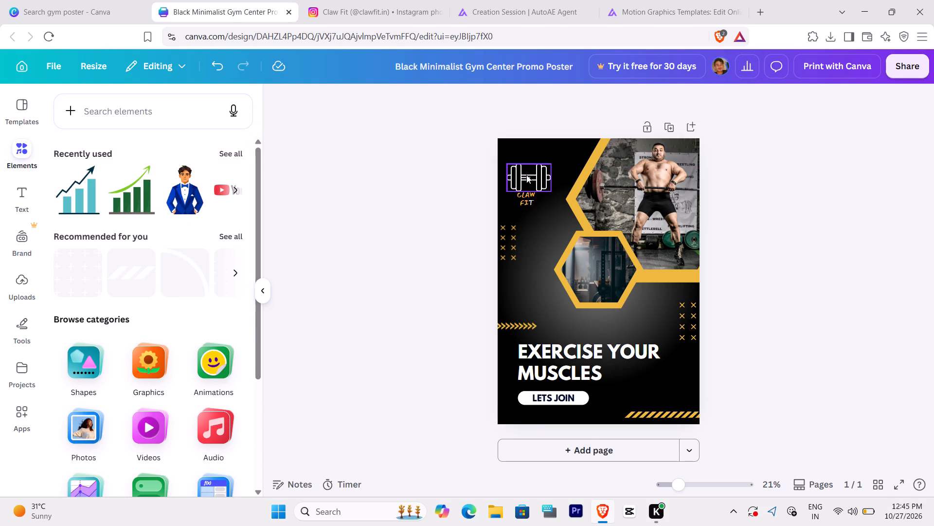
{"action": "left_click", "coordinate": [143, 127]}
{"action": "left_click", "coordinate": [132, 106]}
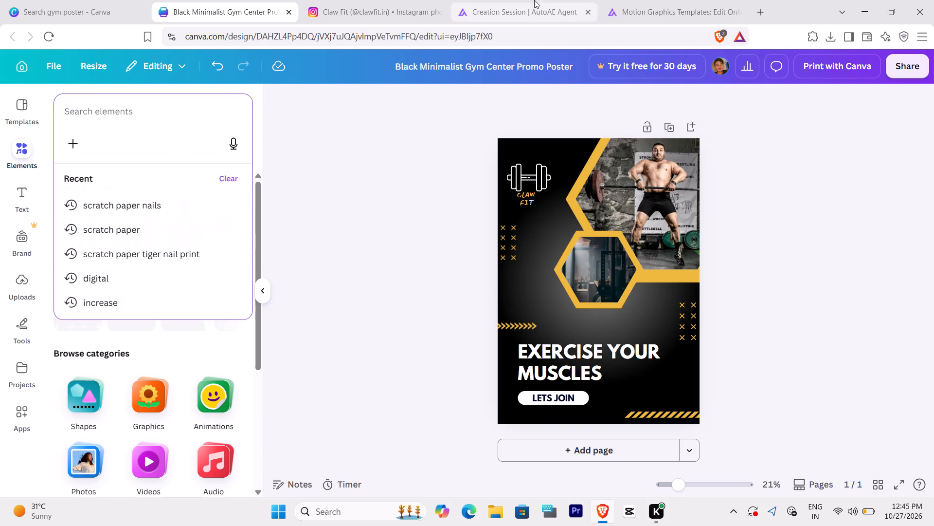
Open Pinterest in a new browser tab.
{"action": "left_click", "coordinate": [760, 7]}
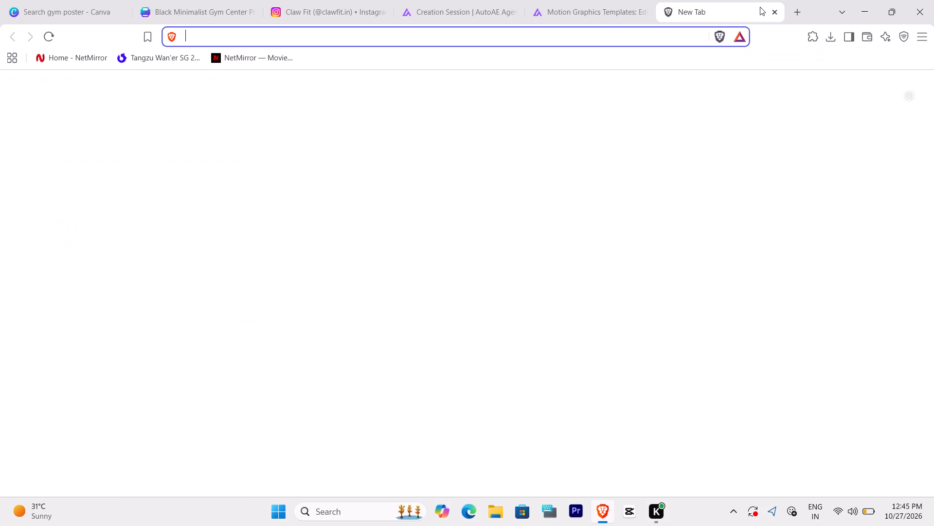
{"action": "type", "text": "pritn"}
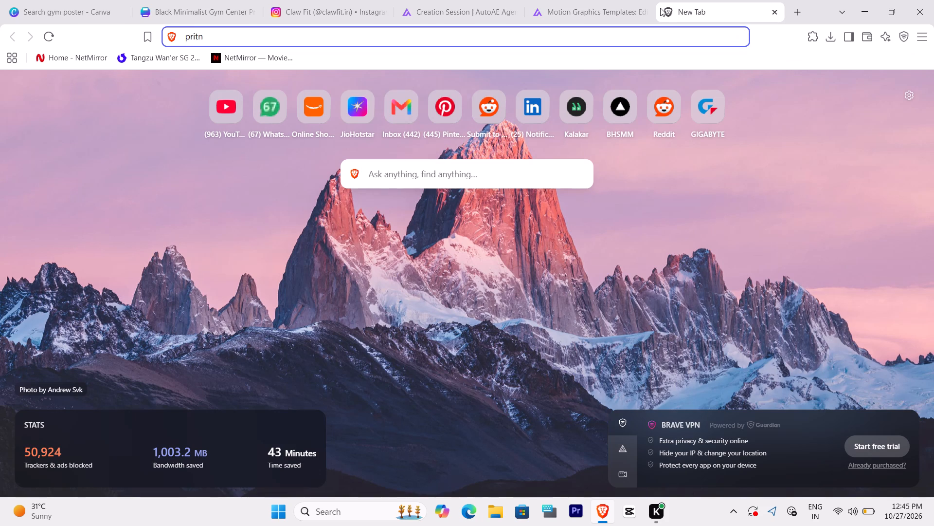
{"action": "left_click", "coordinate": [455, 118]}
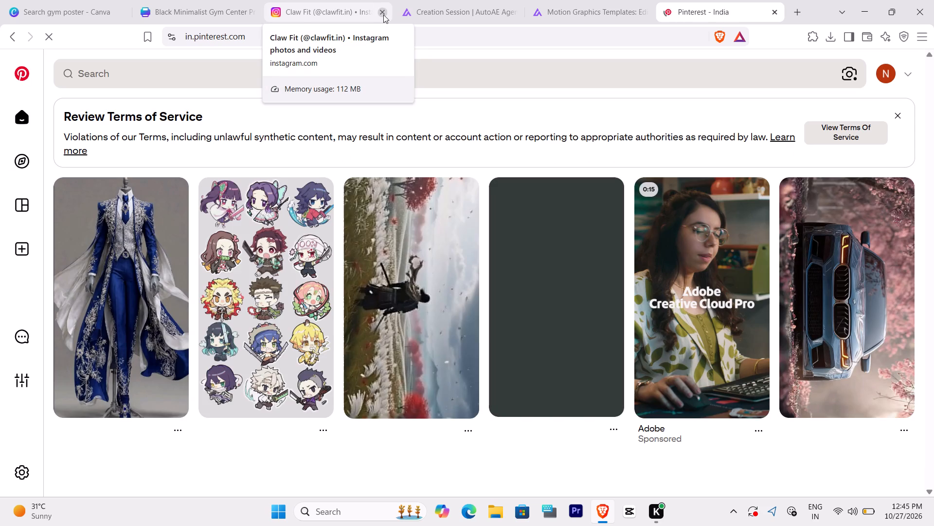
Search Pinterest for "sractch ppr" and look through the resulting pins for a scratch graphic.
{"action": "left_click", "coordinate": [444, 78]}
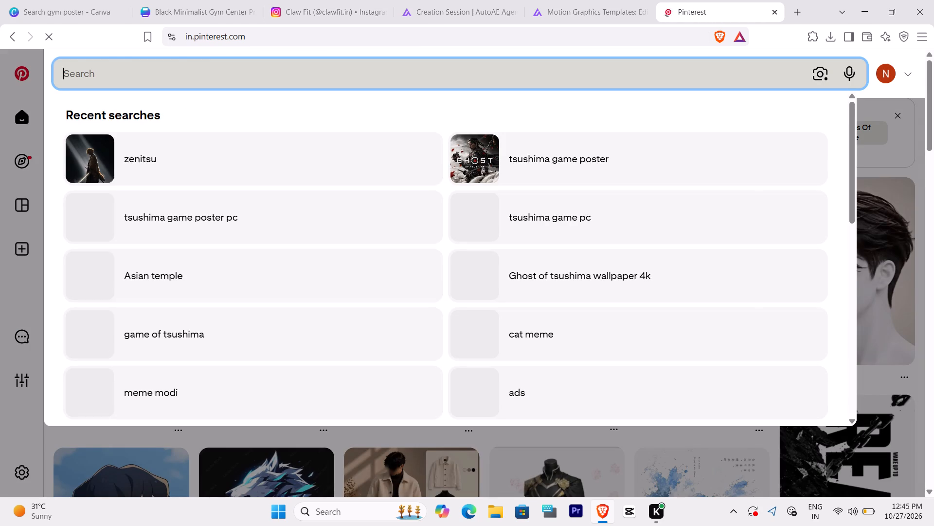
{"action": "type", "text": "dtr"}
{"action": "key", "text": "BackSpace"}
{"action": "key", "text": "BackSpace"}
{"action": "key", "text": "BackSpace"}
{"action": "key", "text": "BackSpace"}
{"action": "key", "text": "s"}
{"action": "type", "text": "rac"}
{"action": "type", "text": "tch"}
{"action": "key", "text": "space"}
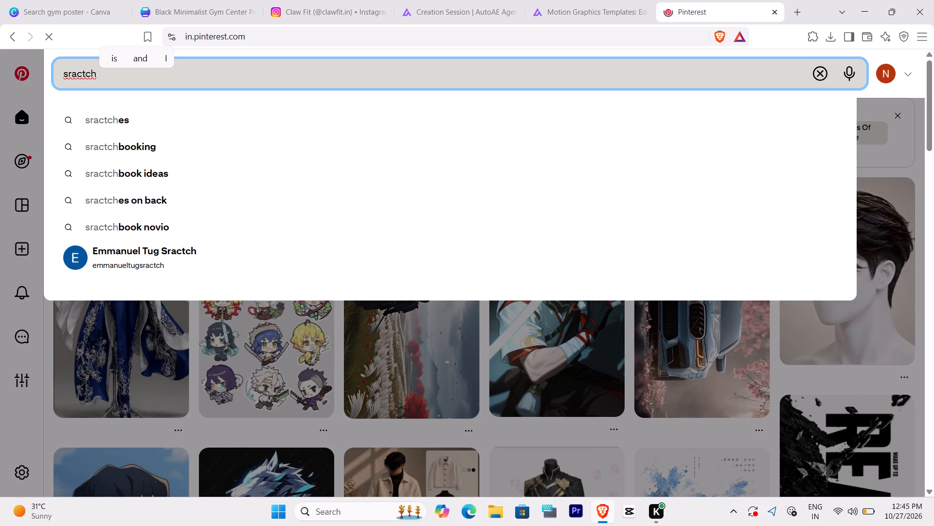
{"action": "type", "text": "ppr"}
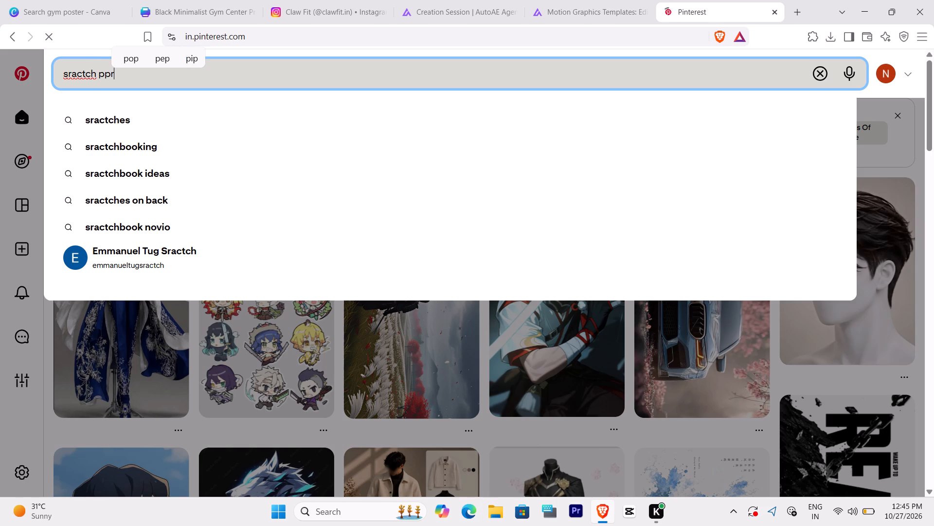
{"action": "key", "text": "Return"}
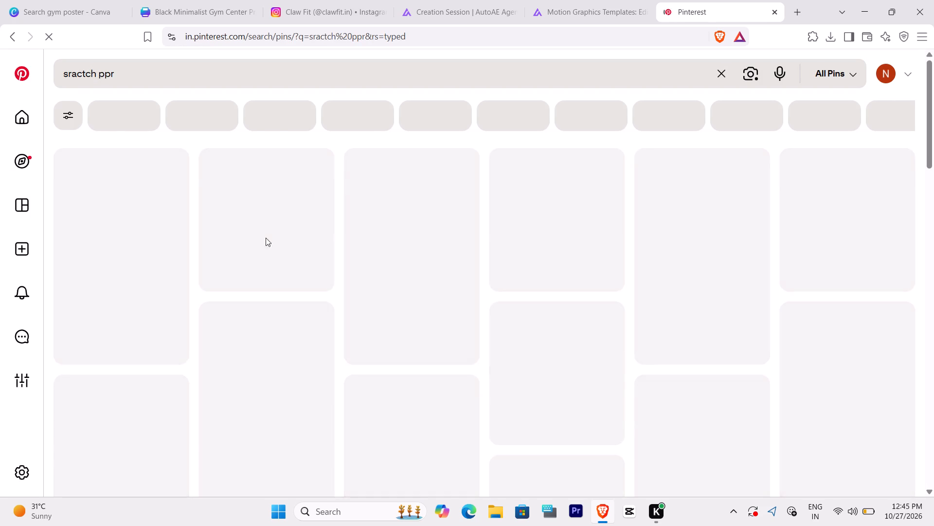
{"action": "scroll", "coordinate": [430, 336], "scroll_direction": "down", "scroll_amount": 4}
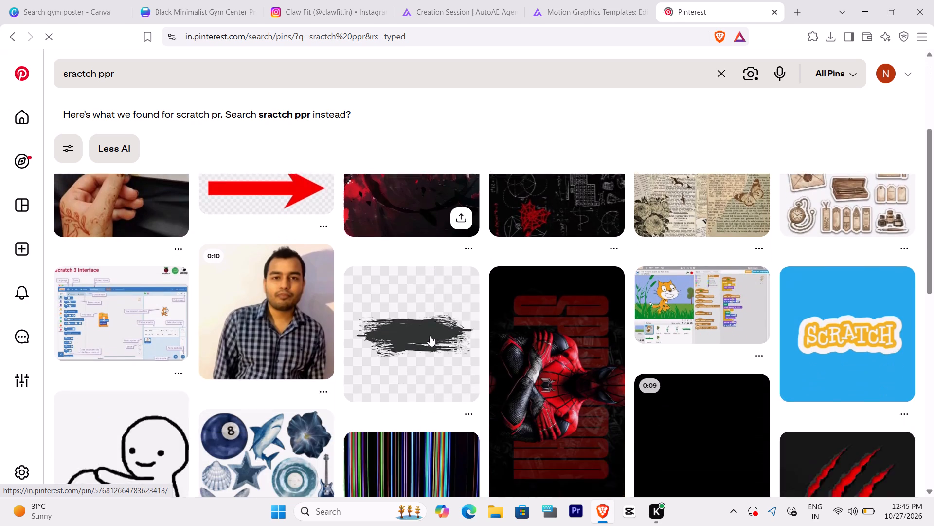
{"action": "scroll", "coordinate": [430, 336], "scroll_direction": "down", "scroll_amount": 9}
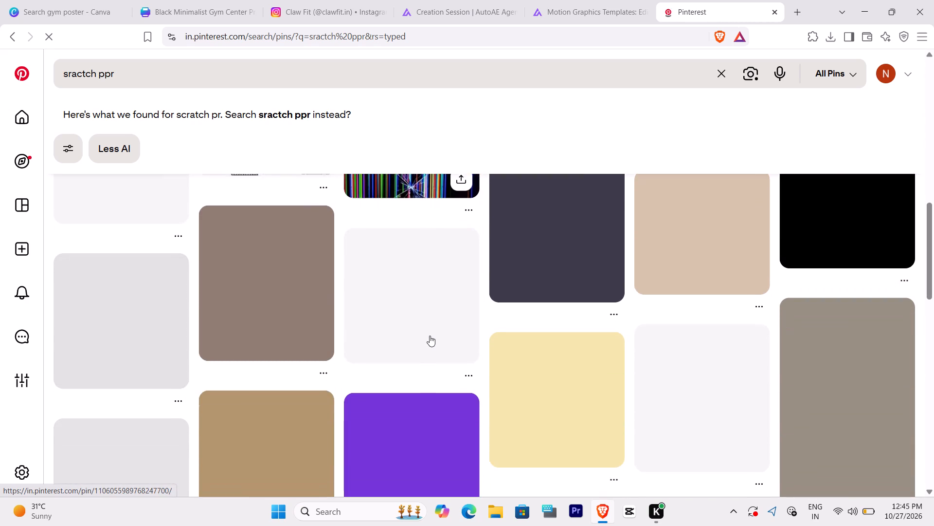
Replace the Pinterest search with "sratach on paper like nails mark" and run it, dismissing the site's notification request.
{"action": "left_click", "coordinate": [265, 87]}
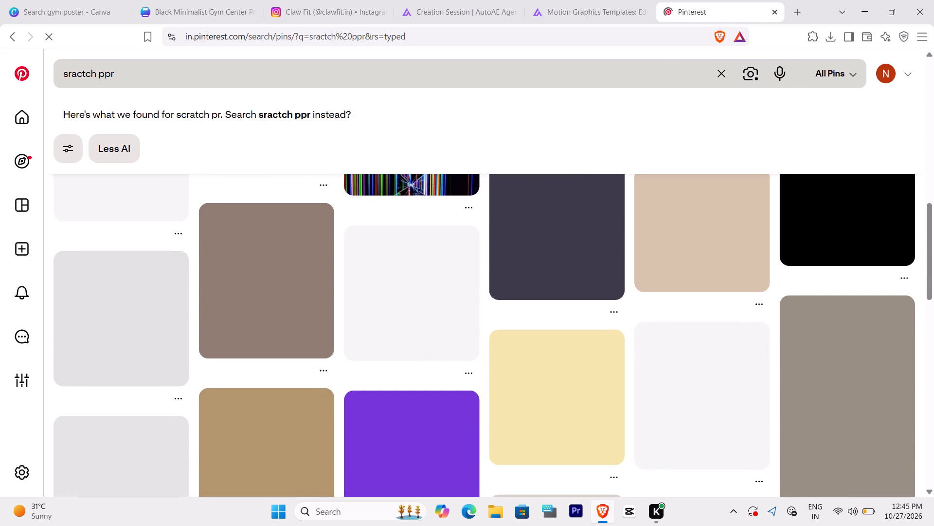
{"action": "left_click", "coordinate": [234, 71]}
{"action": "key", "text": "ctrl+a"}
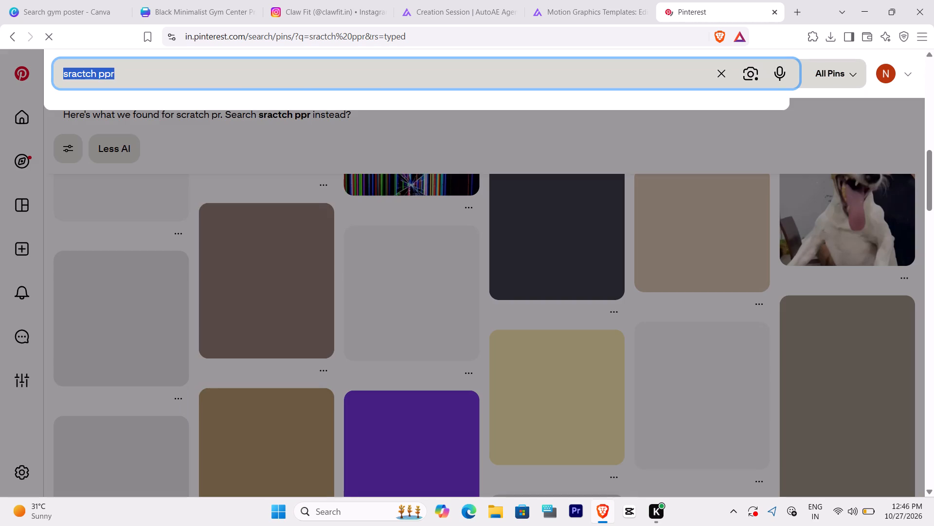
{"action": "type", "text": "sracth"}
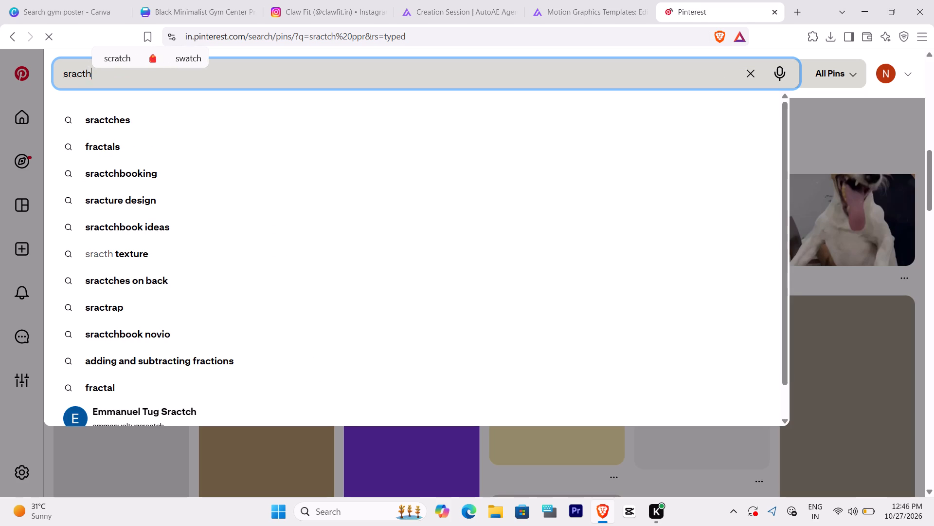
{"action": "key", "text": "BackSpace"}
{"action": "key", "text": "BackSpace"}
{"action": "key", "text": "BackSpace"}
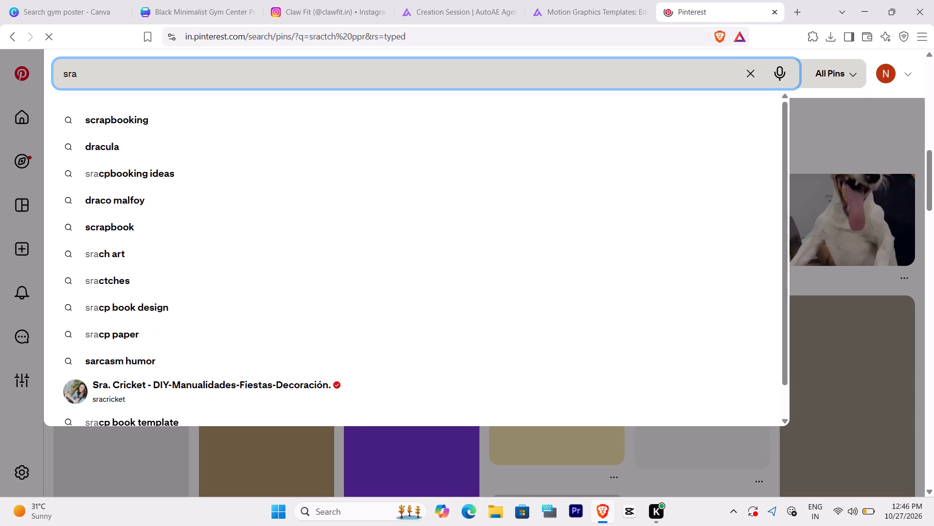
{"action": "key", "text": "t"}
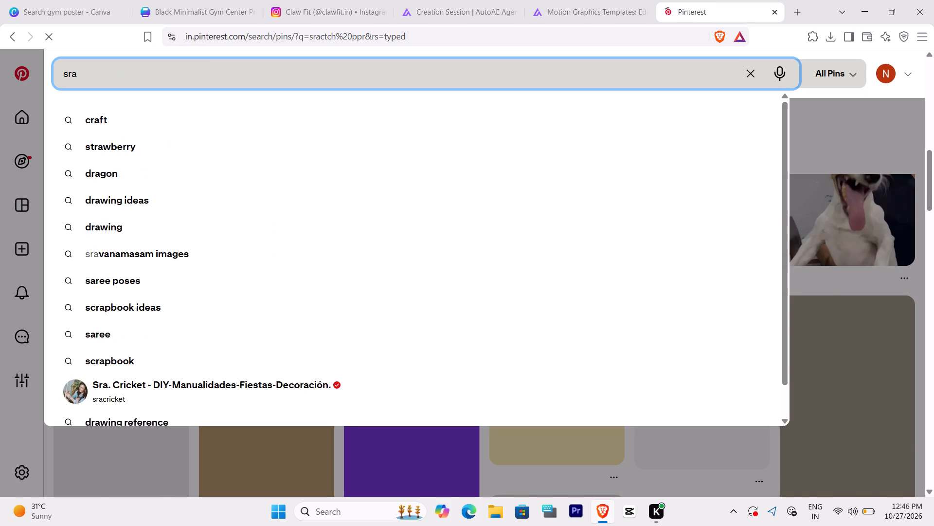
{"action": "type", "text": "ach"}
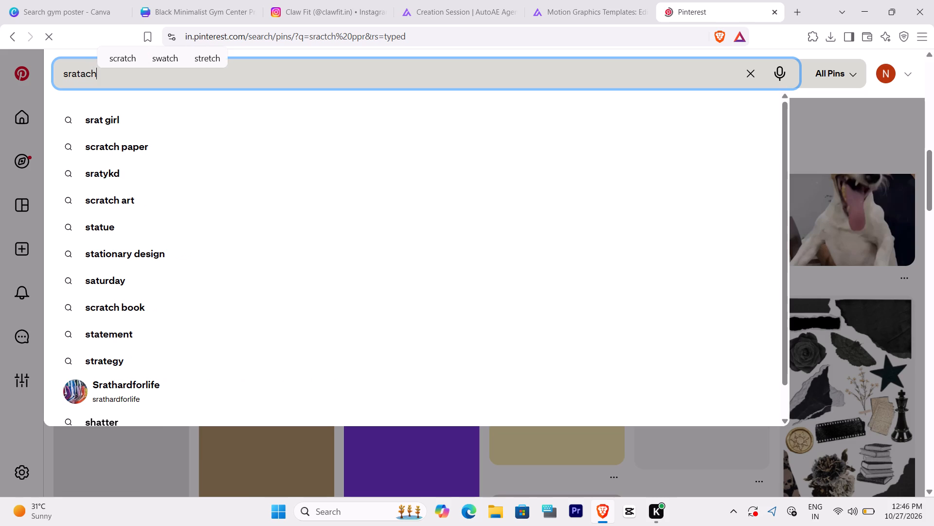
{"action": "key", "text": "space"}
{"action": "type", "text": "on papper"}
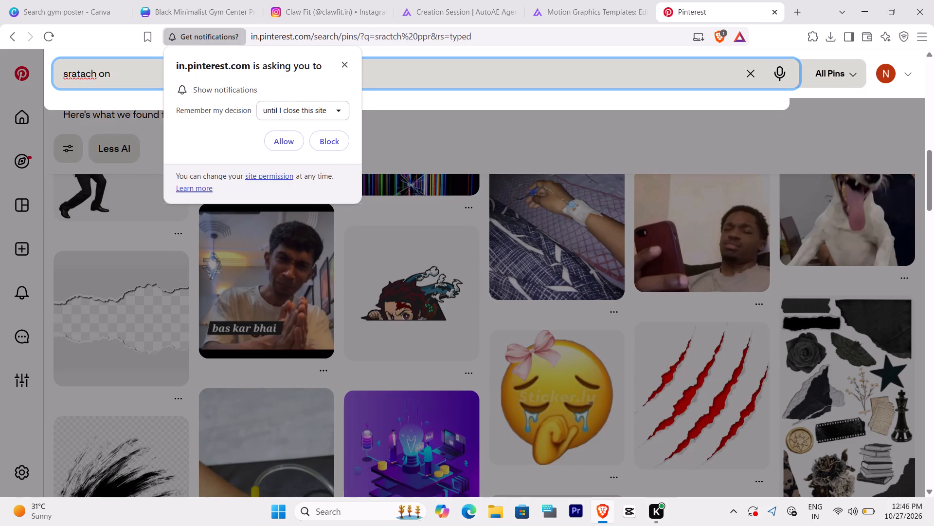
{"action": "left_click", "coordinate": [142, 75]}
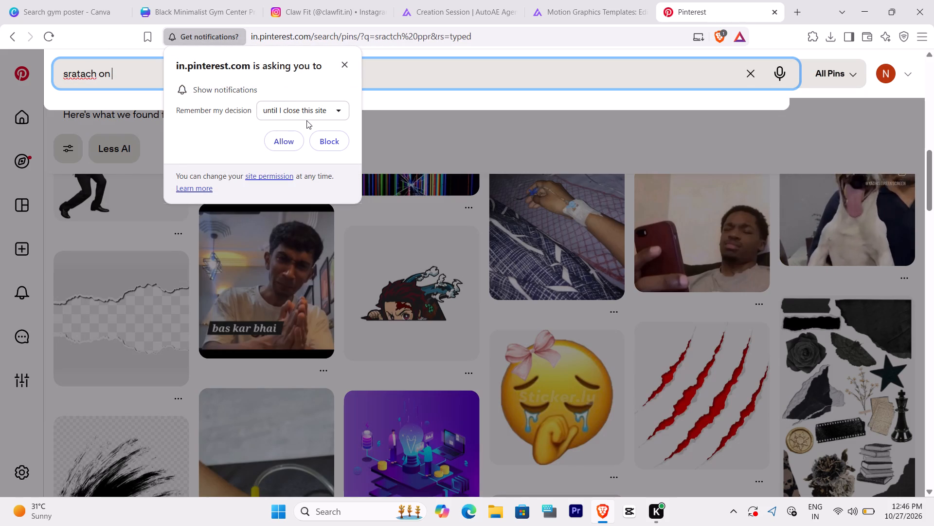
{"action": "left_click", "coordinate": [346, 67]}
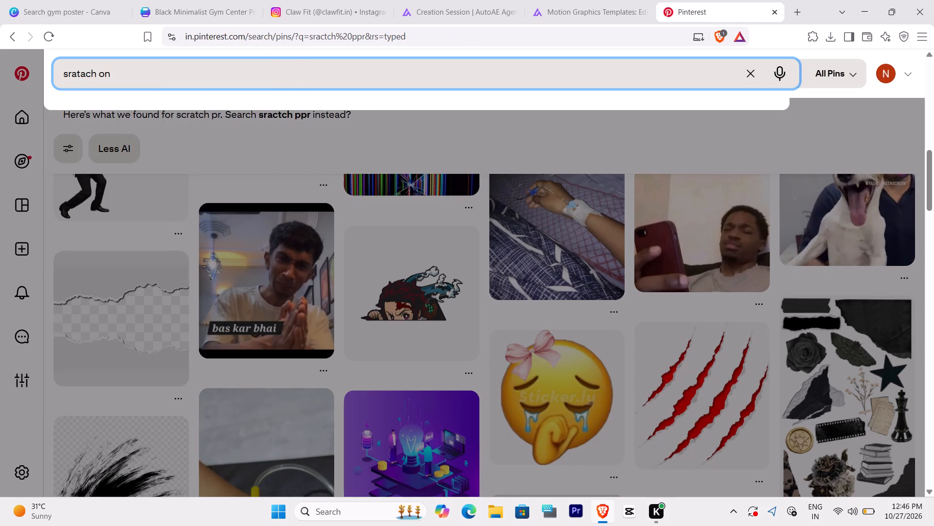
{"action": "type", "text": "pap"}
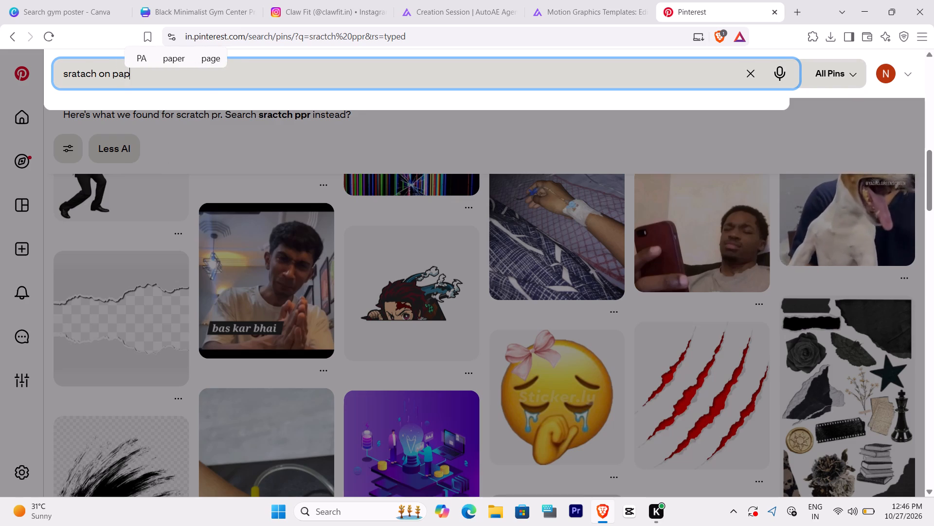
{"action": "type", "text": "er link"}
{"action": "key", "text": "space"}
{"action": "key", "text": "BackSpace"}
{"action": "key", "text": "BackSpace"}
{"action": "key", "text": "BackSpace"}
{"action": "type", "text": "ke"}
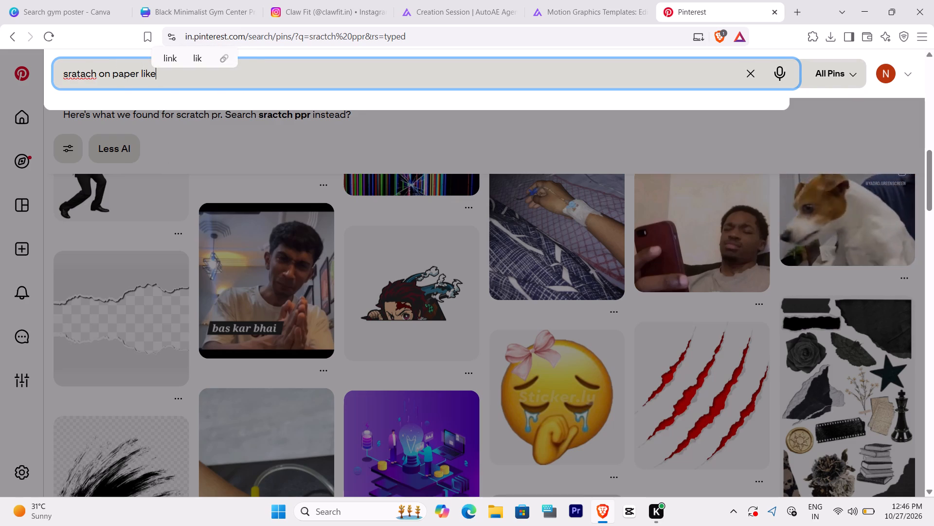
{"action": "key", "text": "space"}
{"action": "type", "text": "nail"}
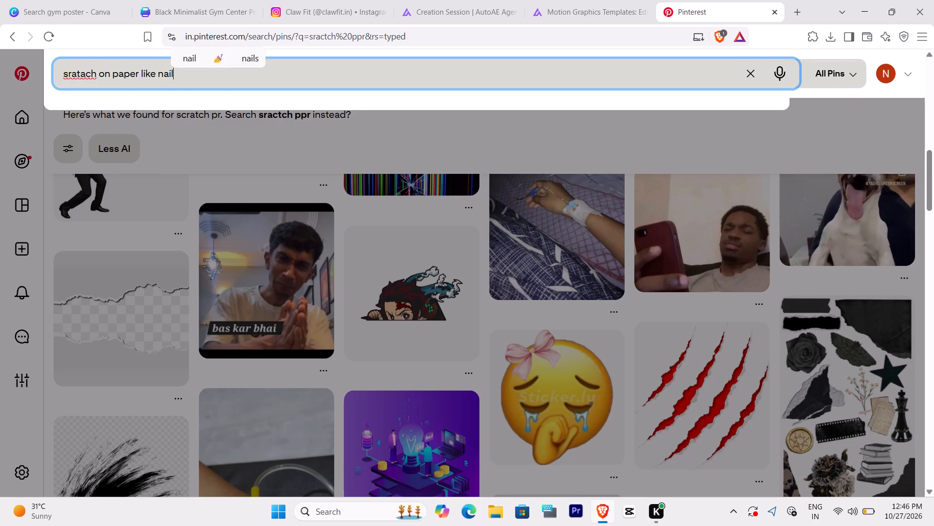
{"action": "key", "text": "space"}
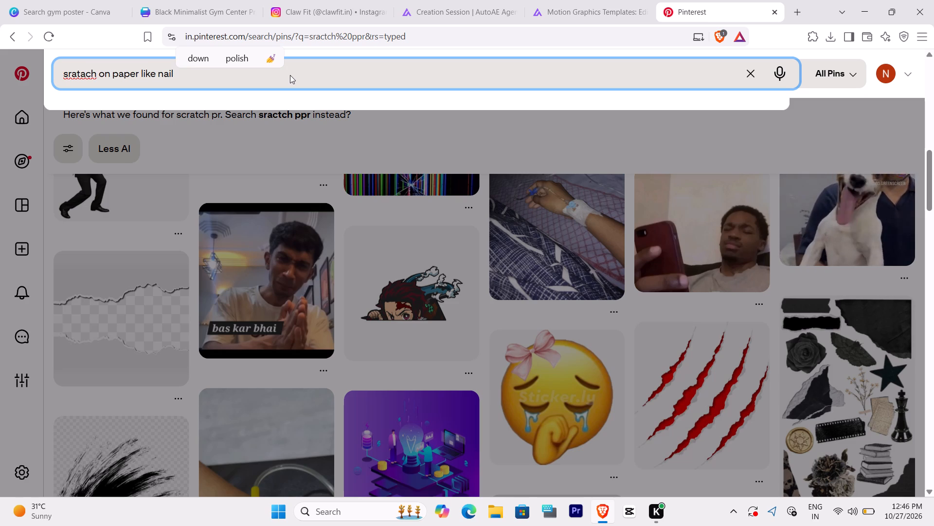
{"action": "type", "text": "ip"}
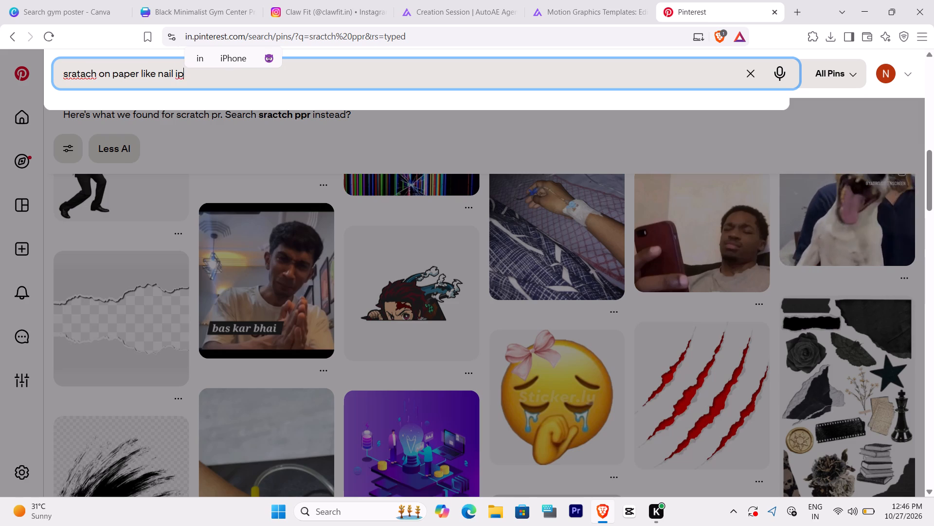
{"action": "key", "text": "BackSpace"}
{"action": "type", "text": "makr"}
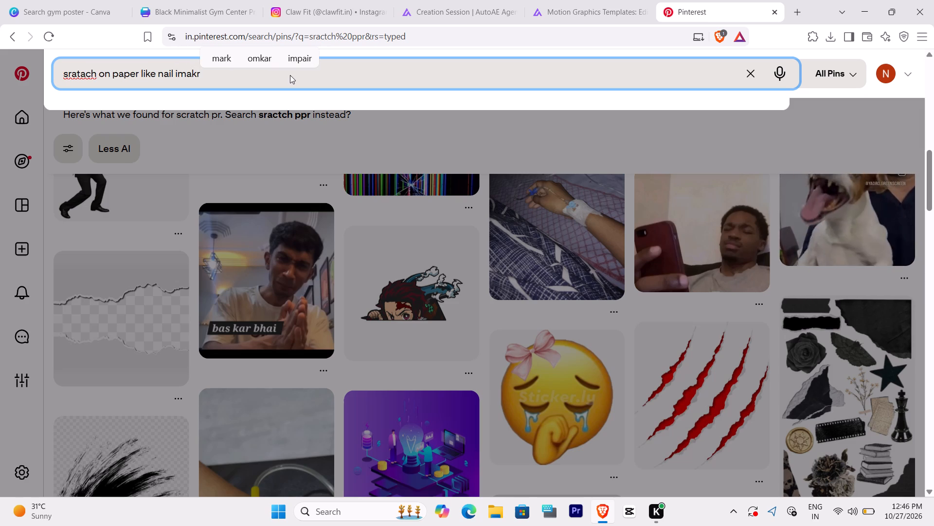
{"action": "key", "text": "BackSpace"}
{"action": "key", "text": "BackSpace"}
{"action": "key", "text": "BackSpace"}
{"action": "key", "text": "BackSpace"}
{"action": "key", "text": "BackSpace"}
{"action": "key", "text": "m"}
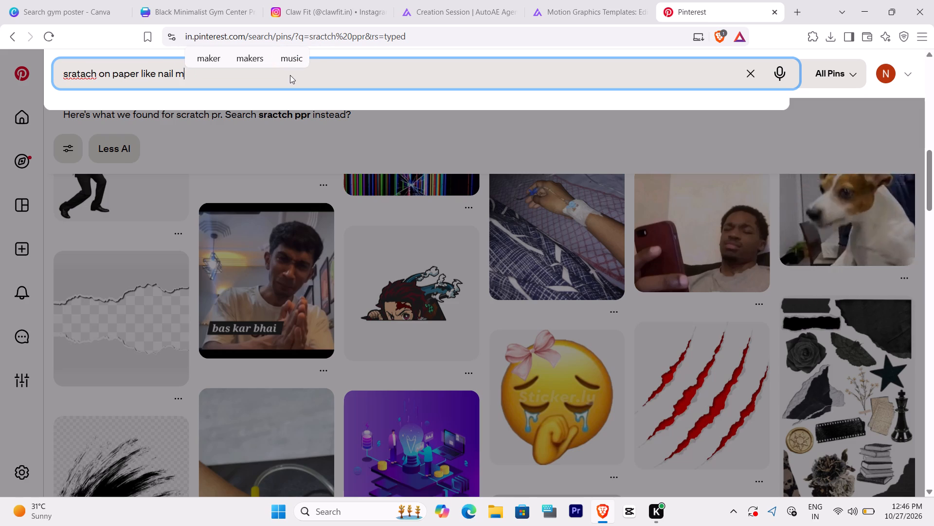
{"action": "key", "text": "BackSpace"}
{"action": "key", "text": "BackSpace"}
{"action": "type", "text": "s mark"}
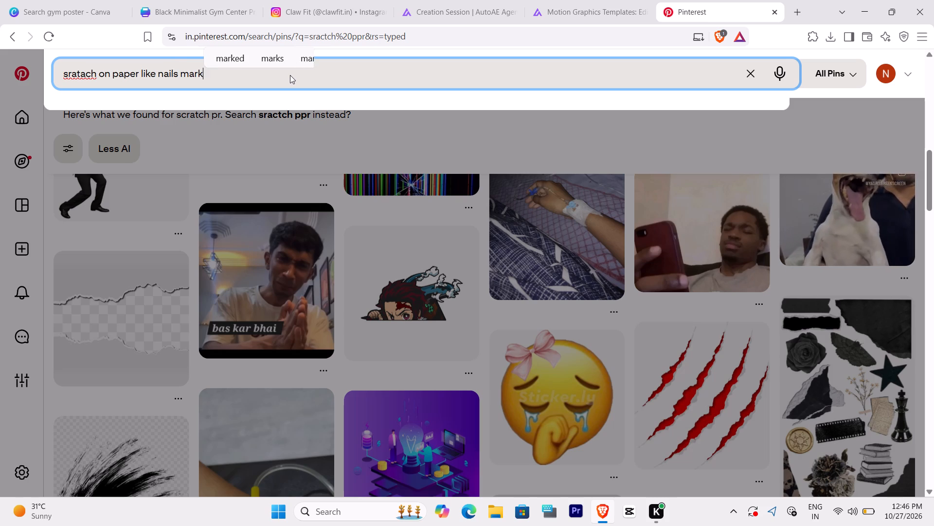
{"action": "key", "text": "Return"}
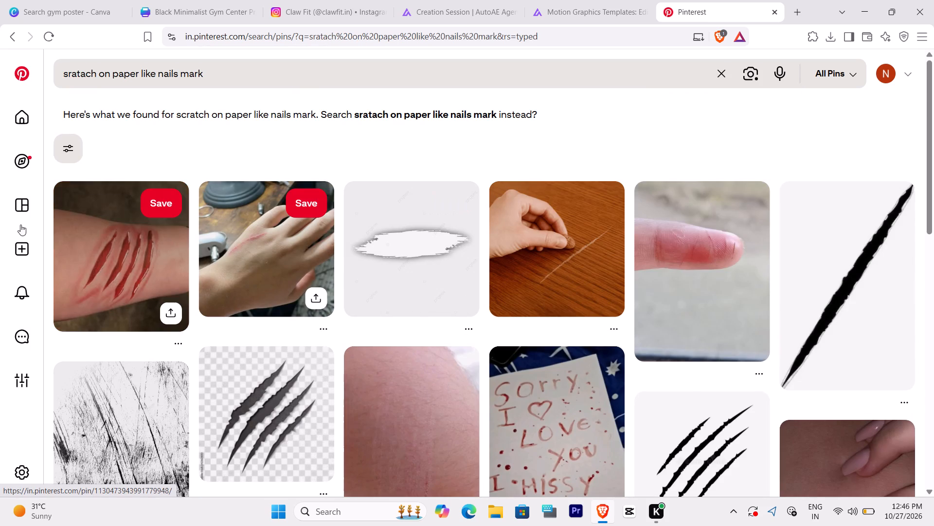
Open the pin of dark diagonal claw scratch marks on a checkered transparent-style background.
{"action": "left_click", "coordinate": [288, 417]}
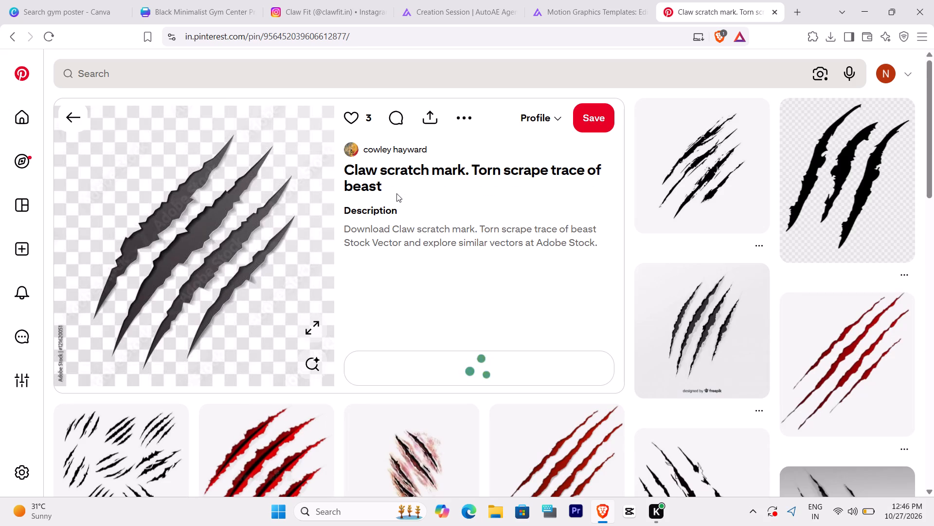
Copy the claw scratch pin's title and search the Canva poster's elements for "Claw scratch mark. Torn scrape trace of beast".
{"action": "left_click_drag", "start_coordinate": [396, 193], "coordinate": [343, 163]}
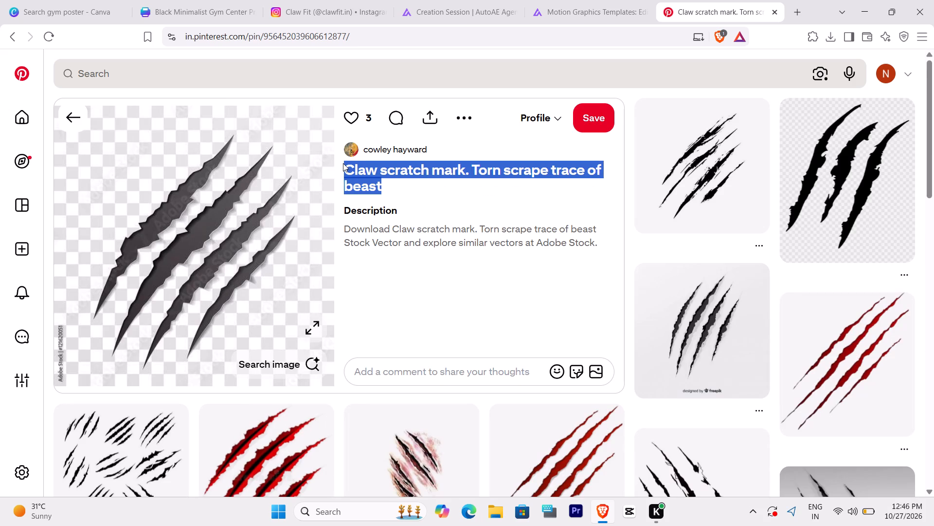
{"action": "key", "text": "ctrl+c"}
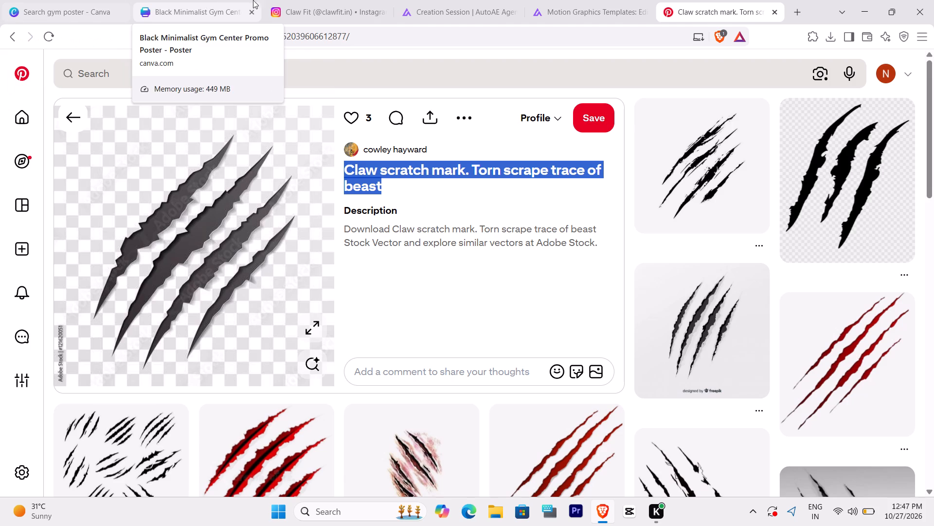
{"action": "left_click", "coordinate": [58, 0]}
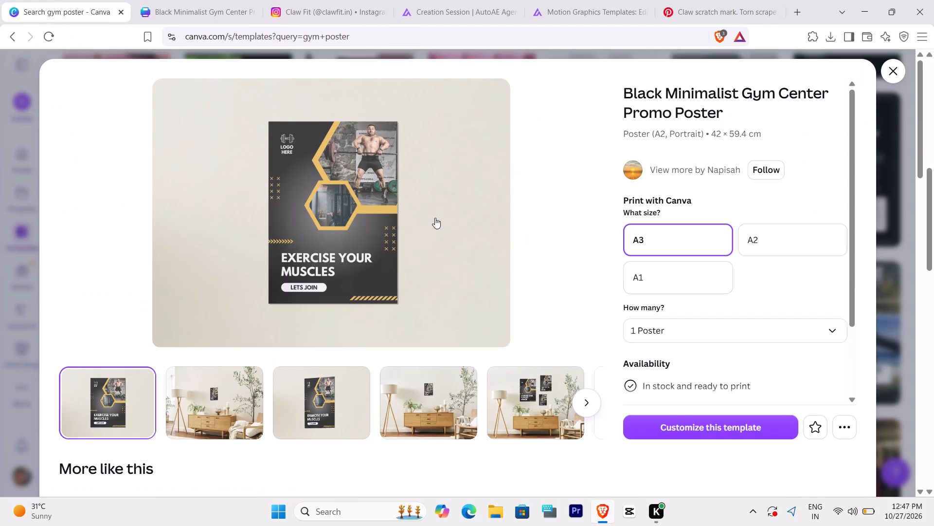
{"action": "left_click", "coordinate": [152, 4]}
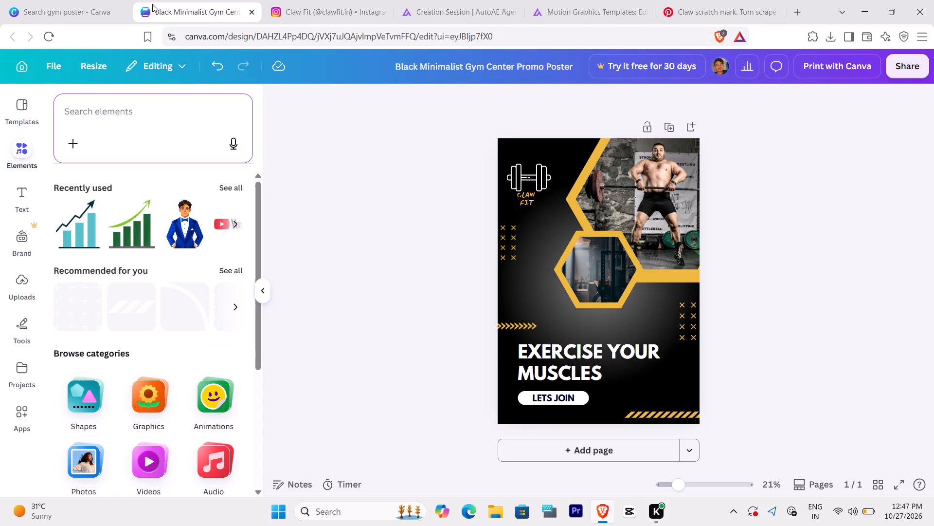
{"action": "key", "text": "ctrl+v"}
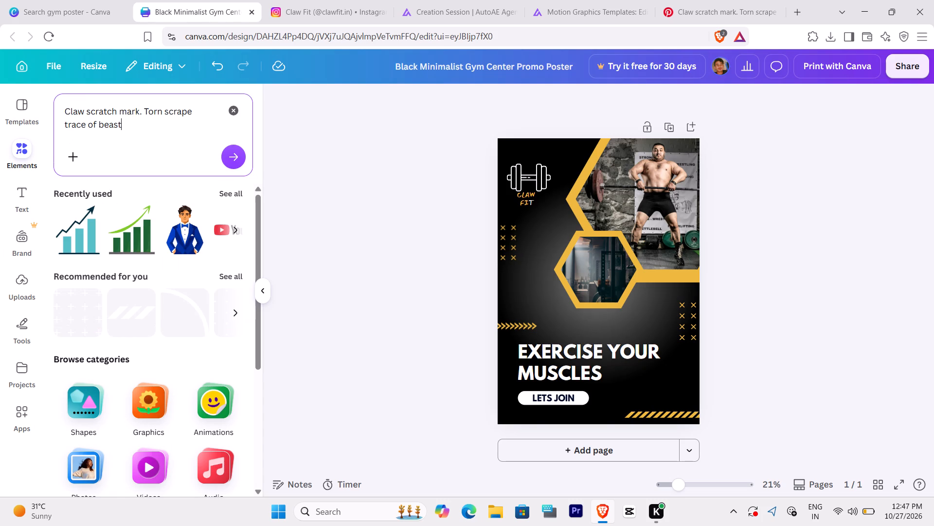
{"action": "left_click", "coordinate": [233, 161]}
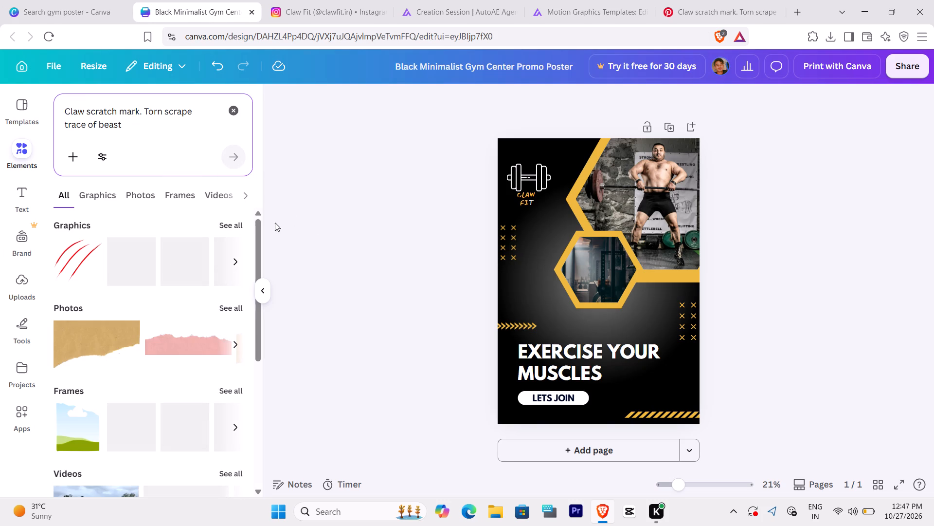
Show all graphics results for the claw scratch search and look through them for a suitable scratch mark.
{"action": "left_click", "coordinate": [232, 221]}
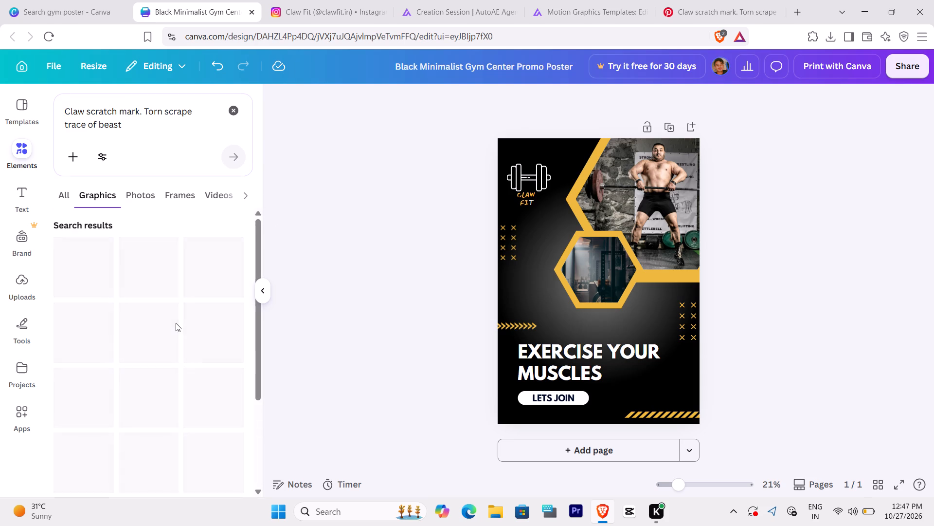
{"action": "scroll", "coordinate": [176, 323], "scroll_direction": "down", "scroll_amount": 3}
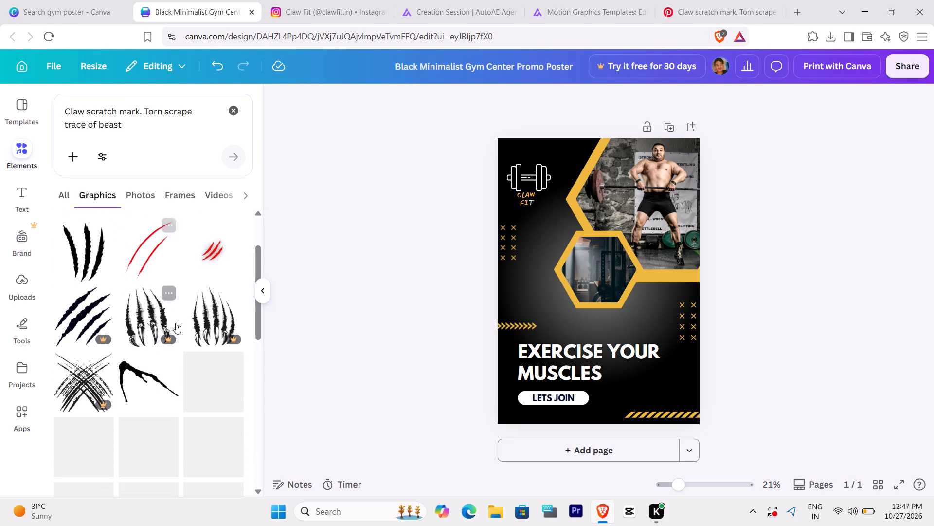
{"action": "scroll", "coordinate": [176, 323], "scroll_direction": "down", "scroll_amount": 4}
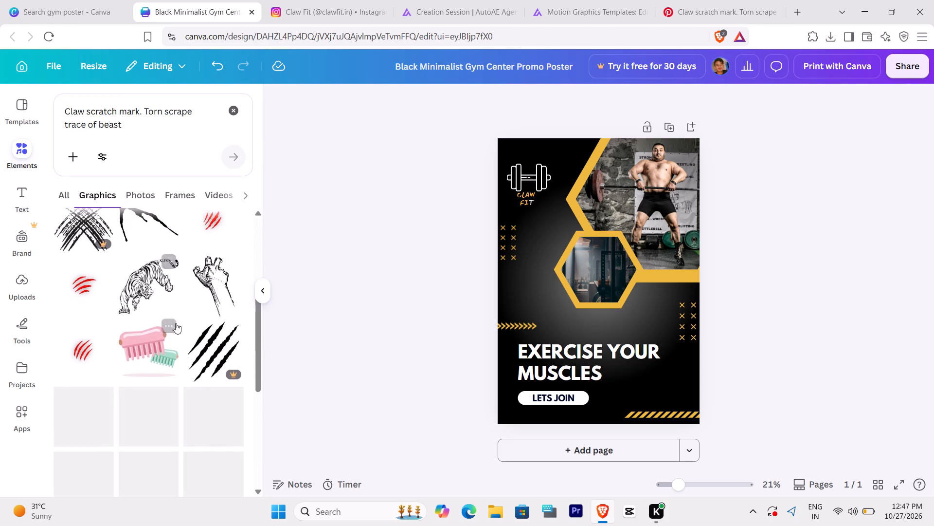
{"action": "scroll", "coordinate": [176, 323], "scroll_direction": "down", "scroll_amount": 4}
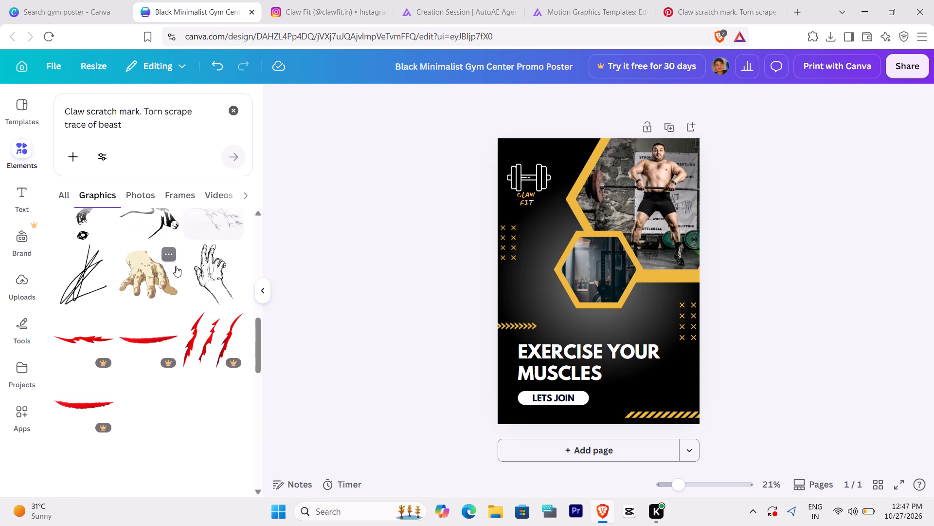
{"action": "scroll", "coordinate": [157, 370], "scroll_direction": "down", "scroll_amount": 4}
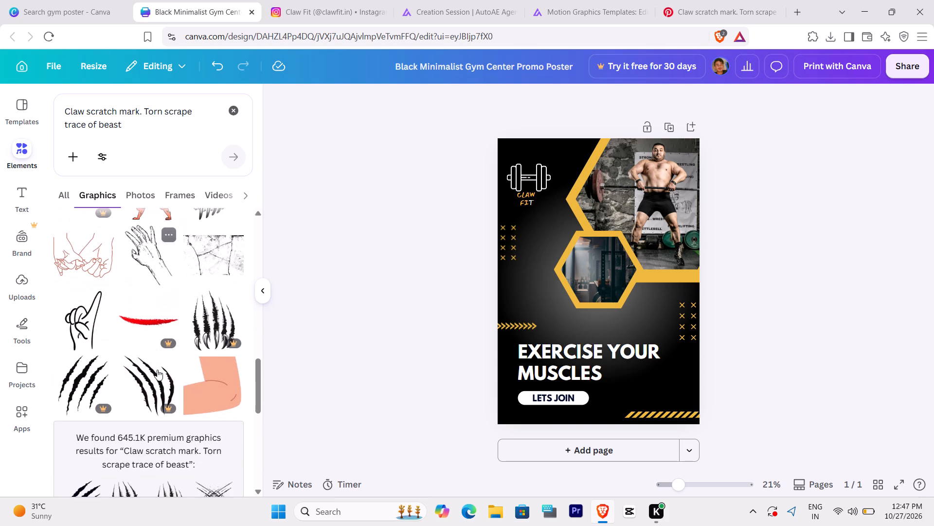
{"action": "scroll", "coordinate": [179, 288], "scroll_direction": "down", "scroll_amount": 1}
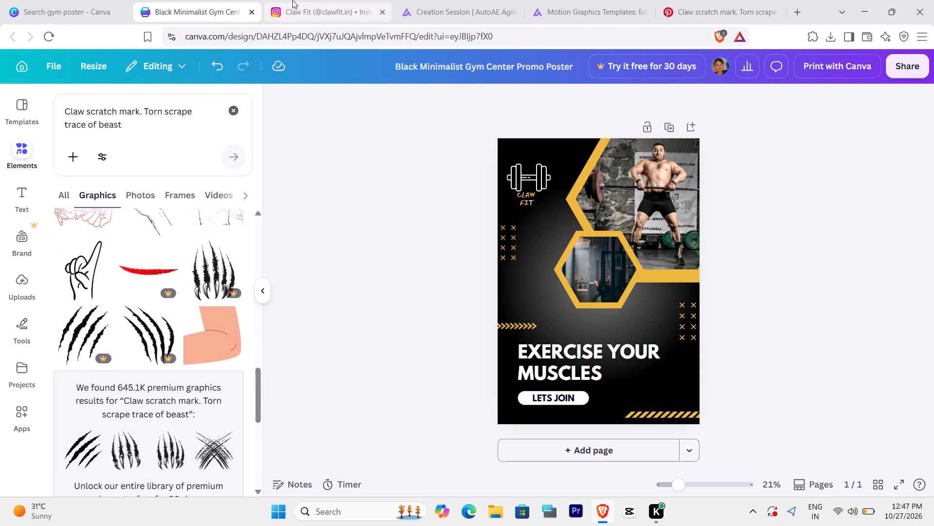
Return to the Pinterest pin and download its claw scratch image as a JPEG into the Downloads folder under the suggested name.
{"action": "left_click", "coordinate": [292, 0]}
{"action": "left_click", "coordinate": [121, 0]}
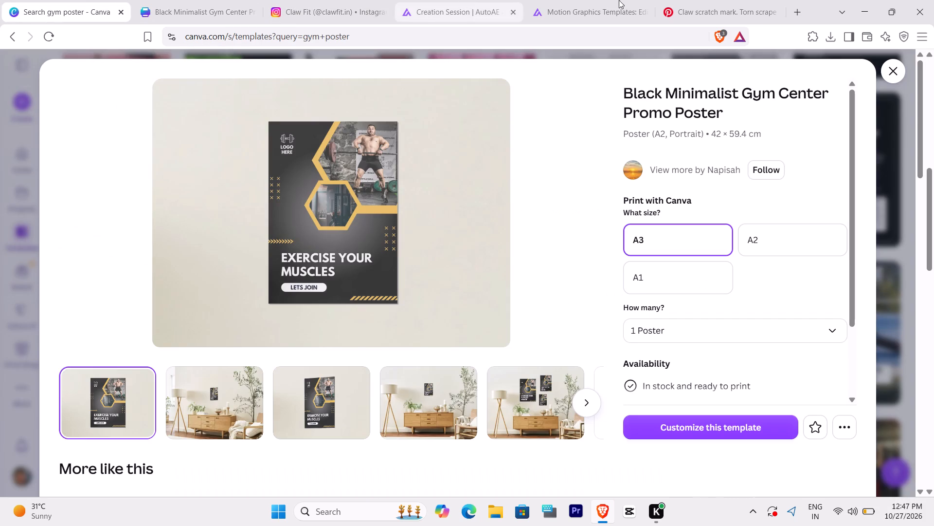
{"action": "left_click", "coordinate": [707, 0]}
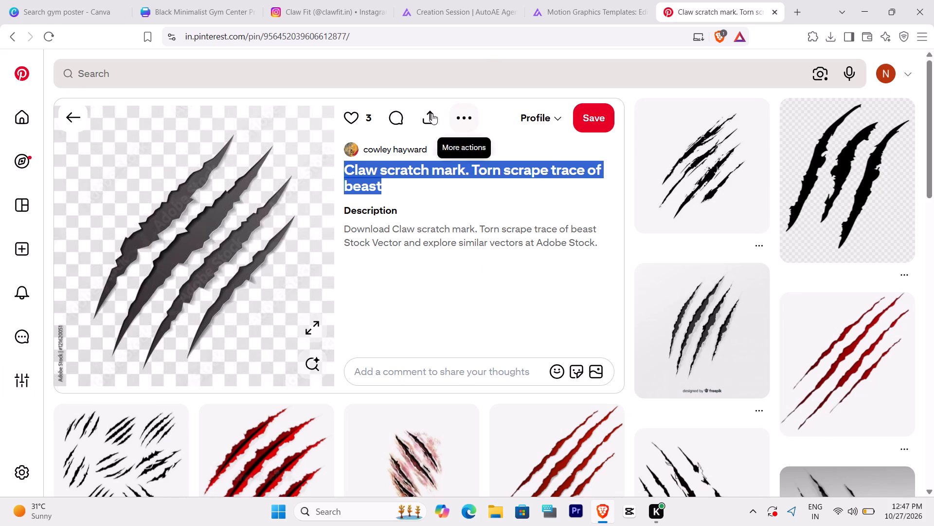
{"action": "left_click", "coordinate": [453, 119]}
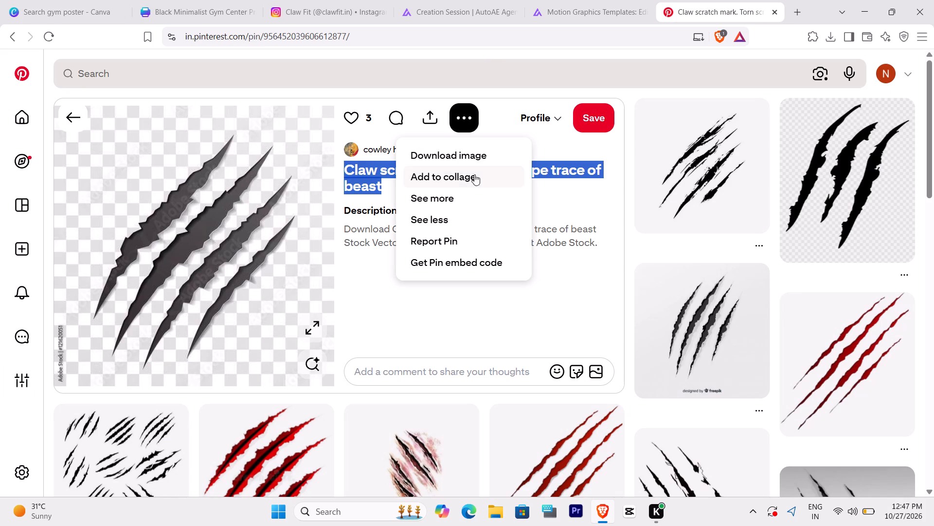
{"action": "left_click", "coordinate": [426, 158]}
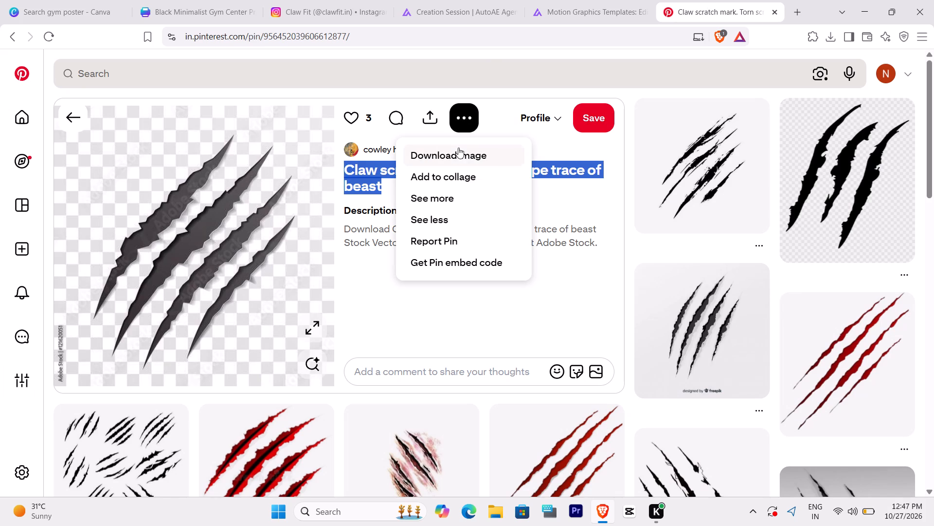
{"action": "left_click", "coordinate": [459, 150]}
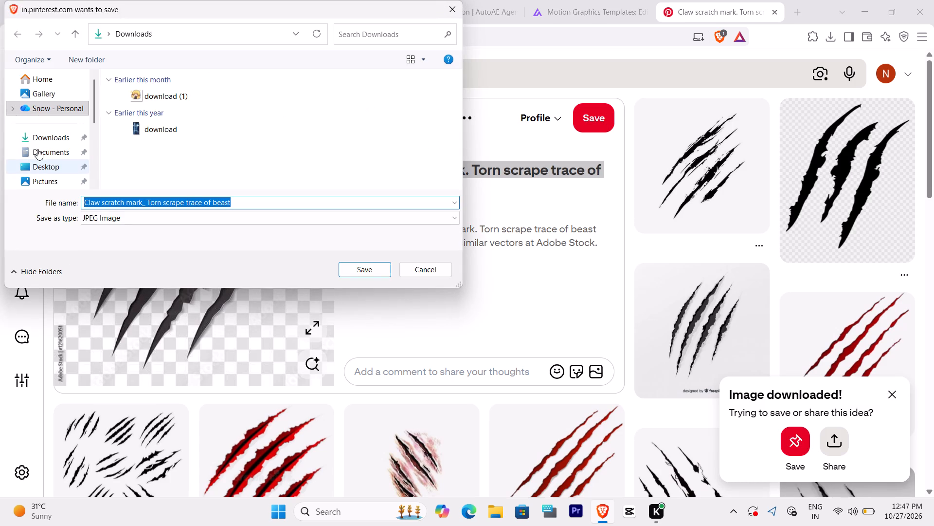
{"action": "left_click", "coordinate": [49, 135]}
{"action": "key", "text": "Return"}
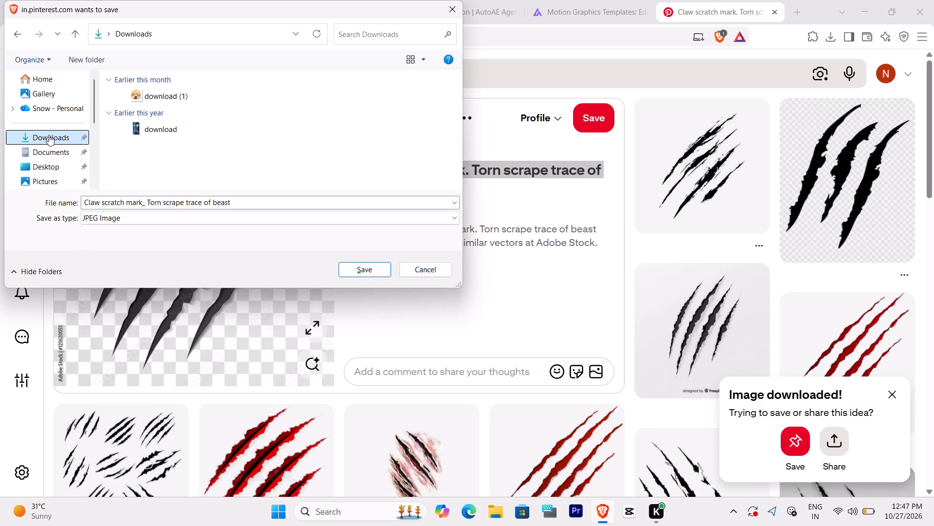
{"action": "left_click", "coordinate": [355, 275]}
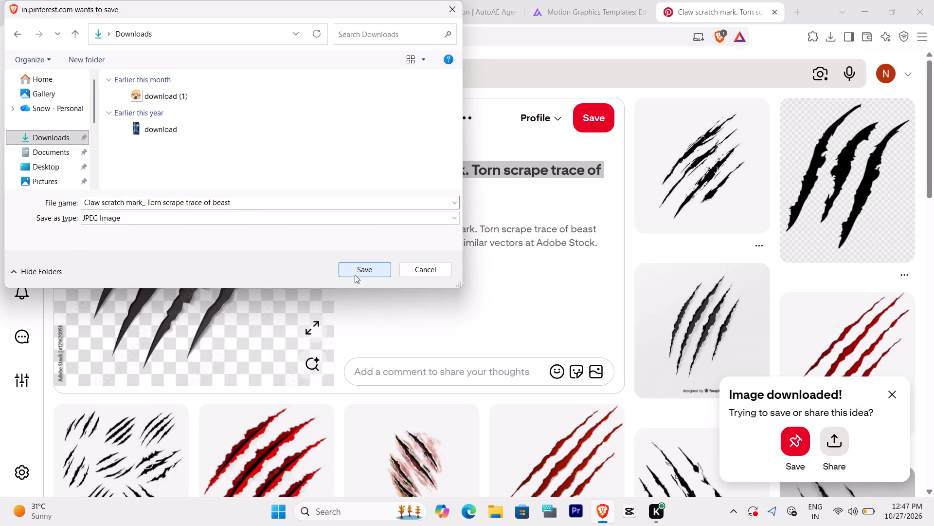
{"action": "left_click", "coordinate": [339, 65]}
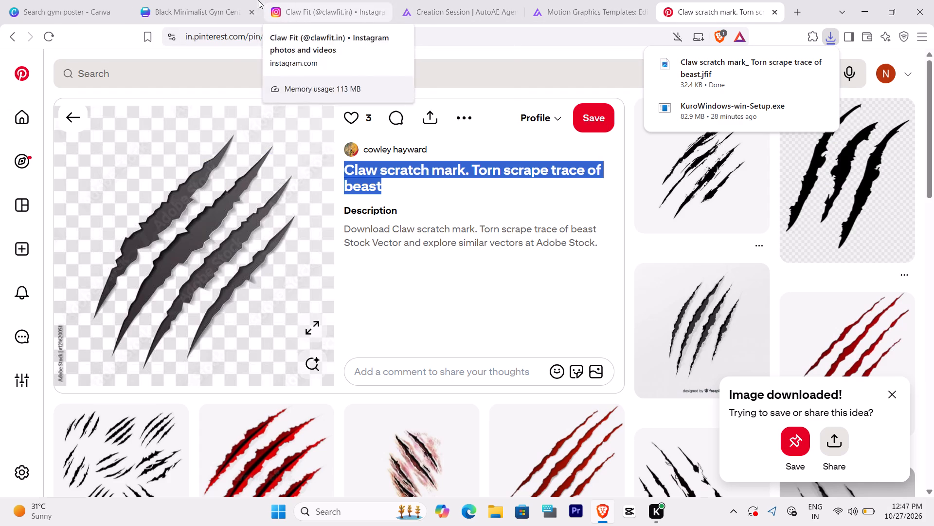
Return to the Canva gym poster, clear the elements search and look through the Photos category.
{"action": "left_click", "coordinate": [228, 0]}
{"action": "left_click", "coordinate": [430, 240]}
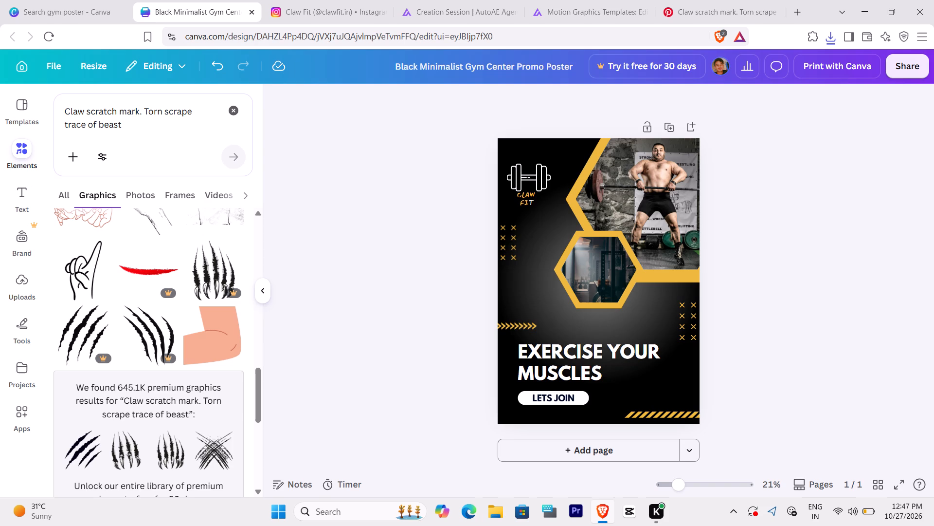
{"action": "left_click", "coordinate": [409, 206]}
{"action": "left_click", "coordinate": [120, 163]}
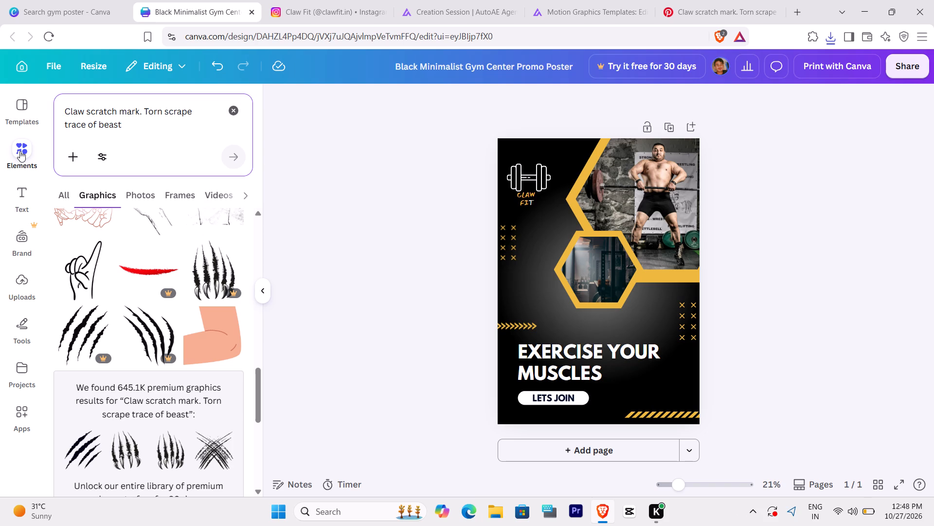
{"action": "left_click", "coordinate": [20, 151]}
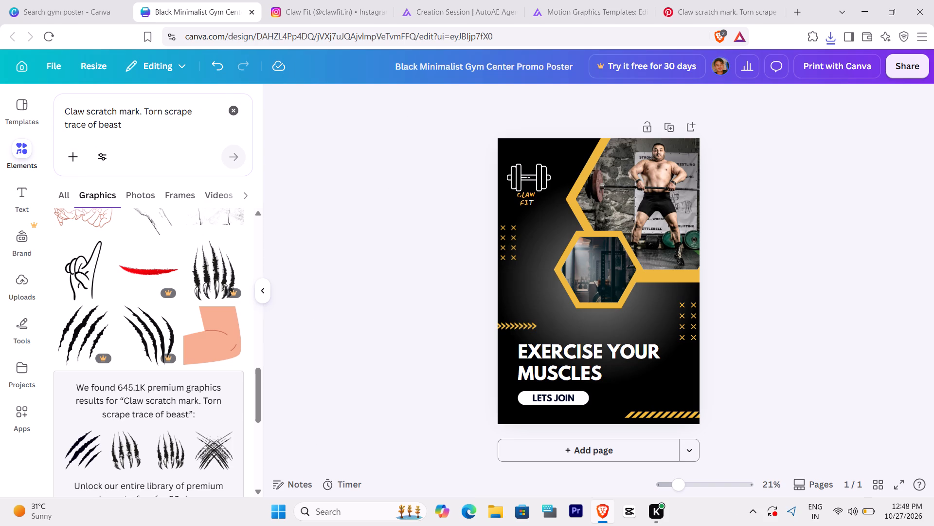
{"action": "double_click", "coordinate": [237, 115]}
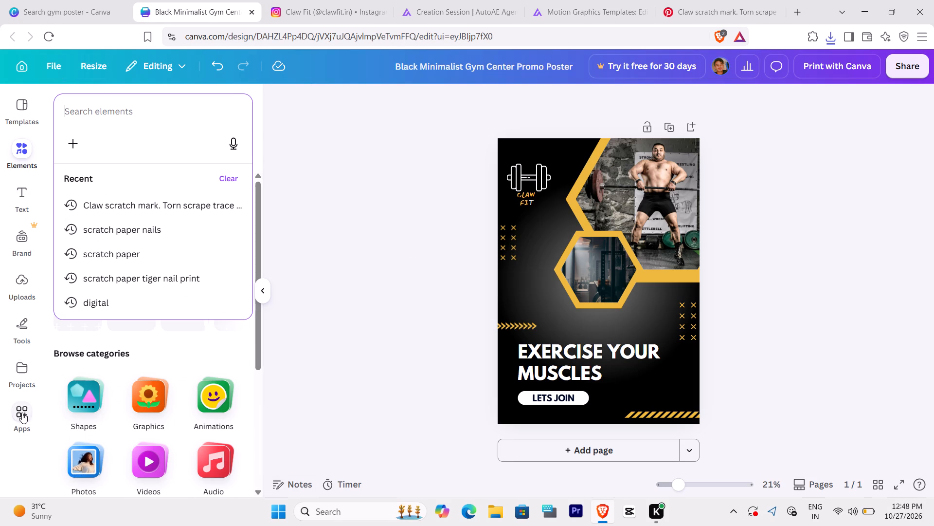
{"action": "left_click", "coordinate": [83, 481]}
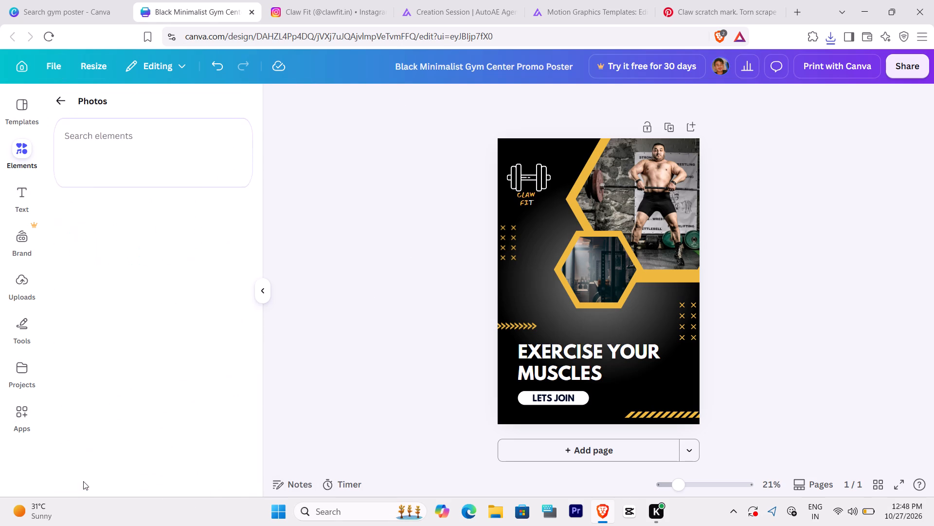
{"action": "scroll", "coordinate": [157, 342], "scroll_direction": "down", "scroll_amount": 2}
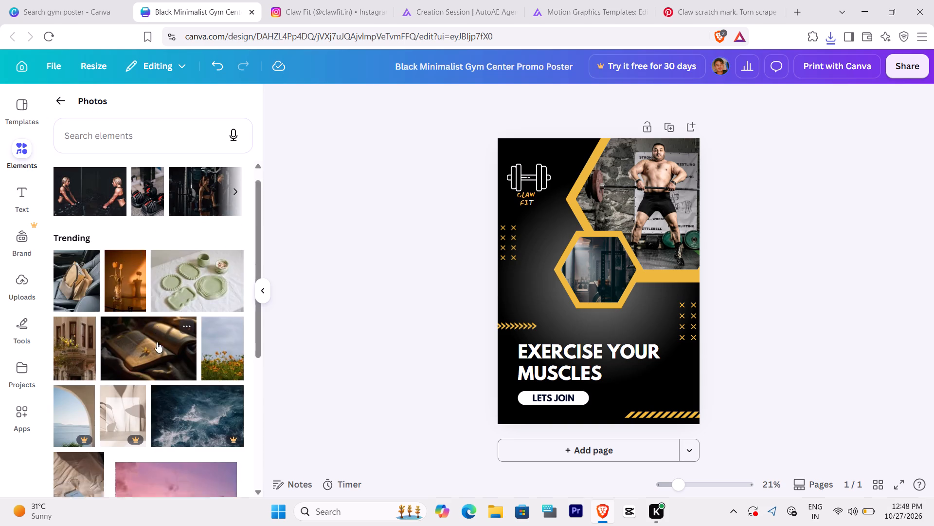
{"action": "scroll", "coordinate": [157, 342], "scroll_direction": "down", "scroll_amount": 3}
{"action": "scroll", "coordinate": [157, 342], "scroll_direction": "up", "scroll_amount": 7}
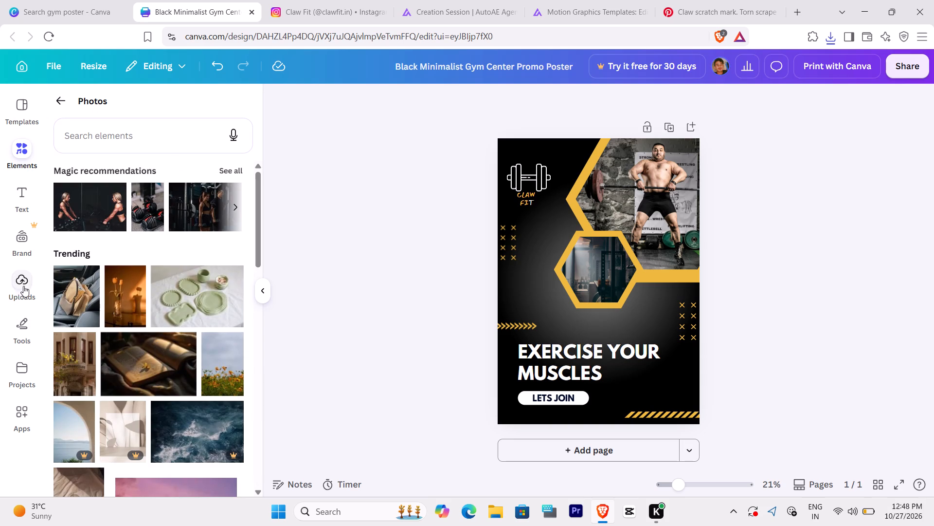
Look through the uploaded images, designs and folders in the Canva uploads for the downloaded scratch graphic.
{"action": "left_click", "coordinate": [23, 280]}
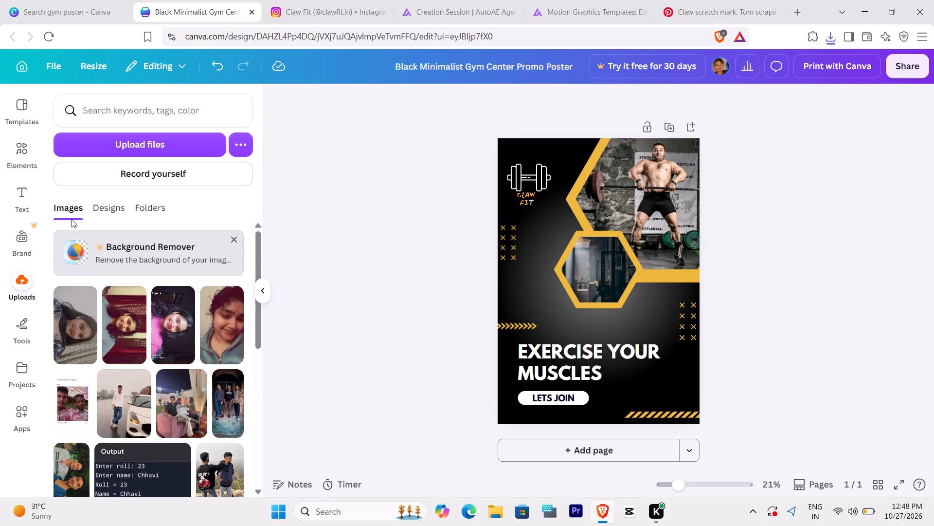
{"action": "scroll", "coordinate": [131, 304], "scroll_direction": "down", "scroll_amount": 5}
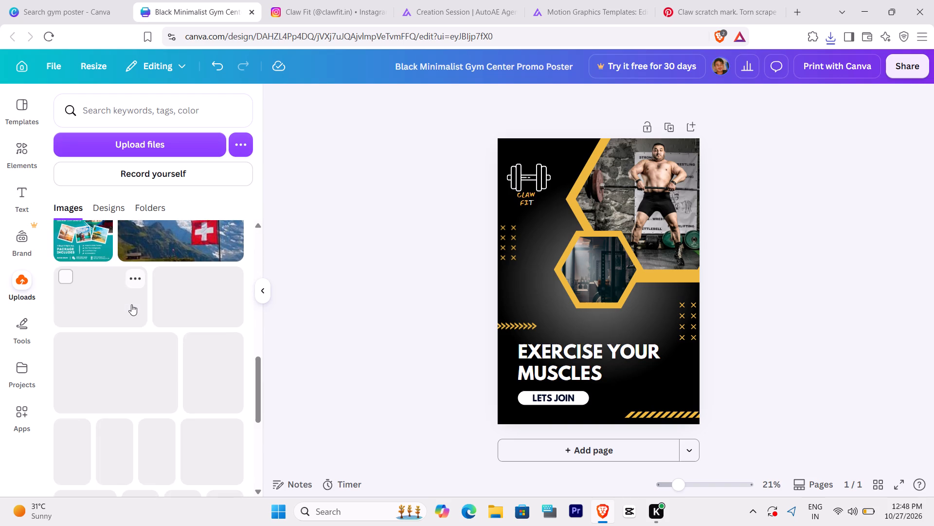
{"action": "scroll", "coordinate": [131, 304], "scroll_direction": "down", "scroll_amount": 3}
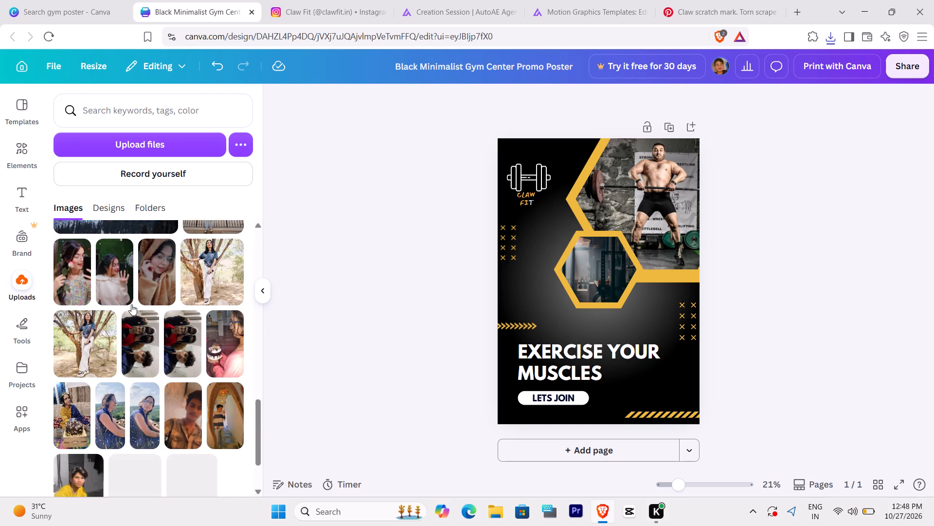
{"action": "scroll", "coordinate": [131, 304], "scroll_direction": "down", "scroll_amount": 3}
{"action": "scroll", "coordinate": [131, 304], "scroll_direction": "left", "scroll_amount": 1}
{"action": "scroll", "coordinate": [131, 304], "scroll_direction": "up", "scroll_amount": 8}
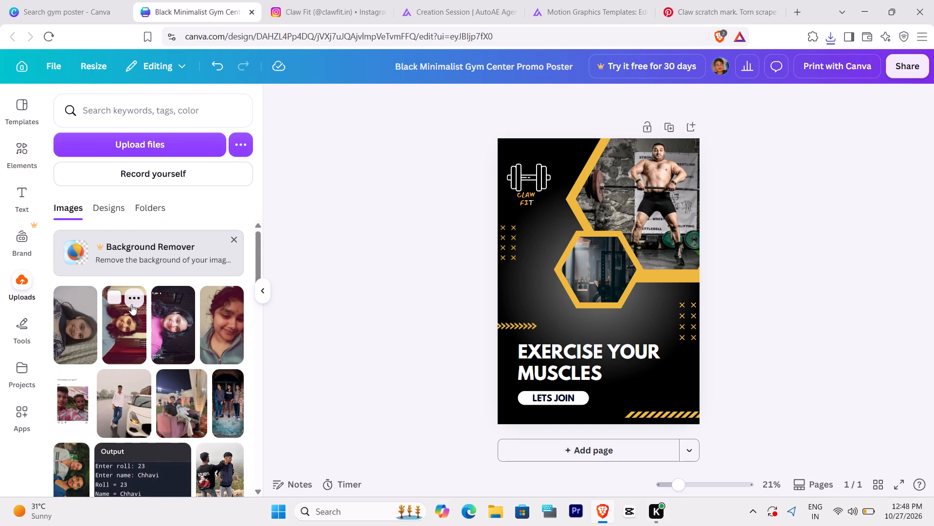
{"action": "left_click", "coordinate": [95, 207]}
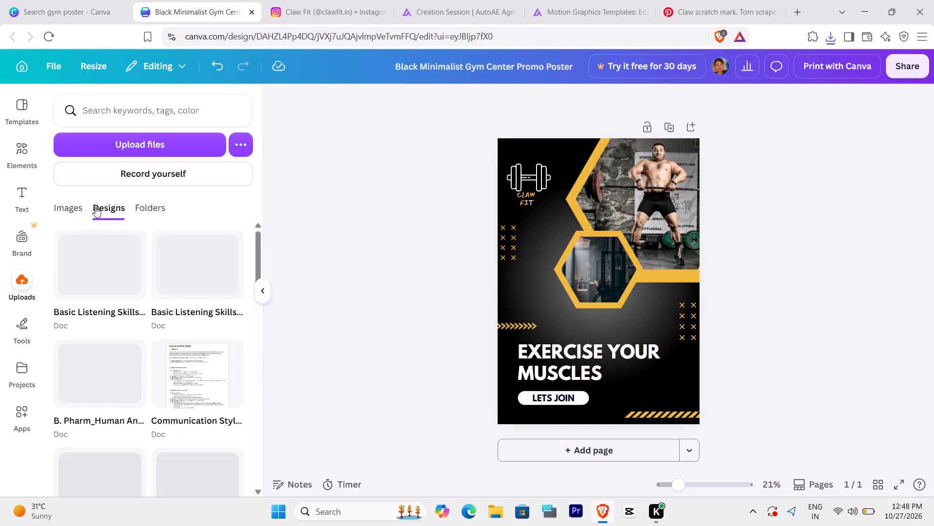
{"action": "left_click", "coordinate": [149, 214]}
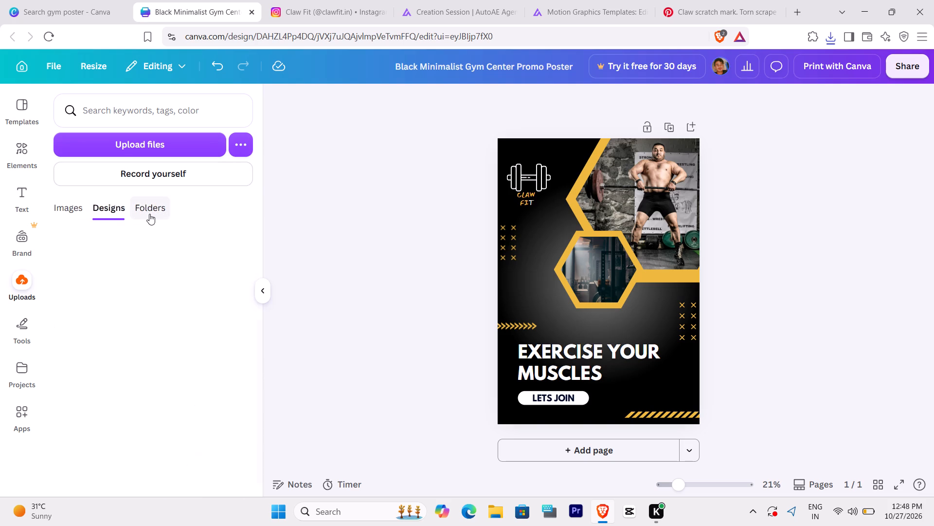
Upload the image "Claw scratch mark_ Torn scrape trace of beast" from the Downloads folder to the Canva uploads.
{"action": "left_click", "coordinate": [120, 148]}
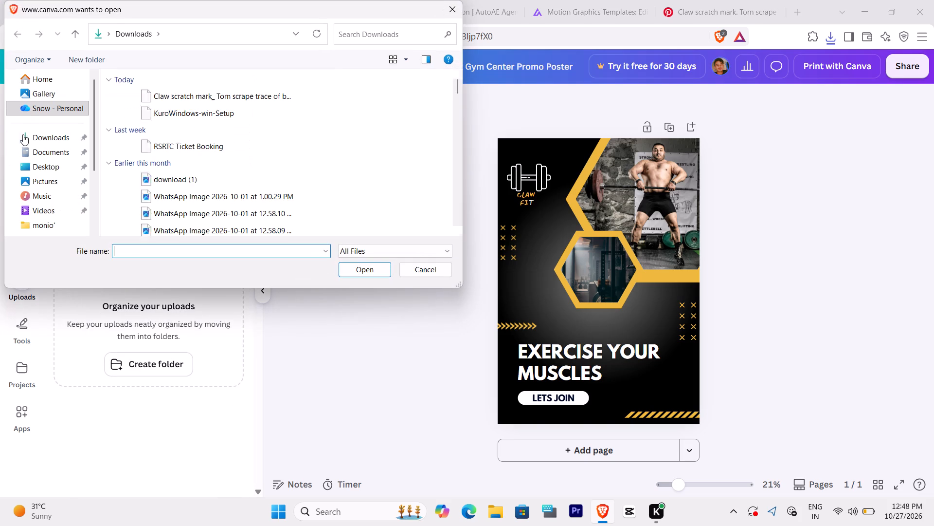
{"action": "left_click", "coordinate": [35, 142]}
{"action": "left_click", "coordinate": [146, 95]}
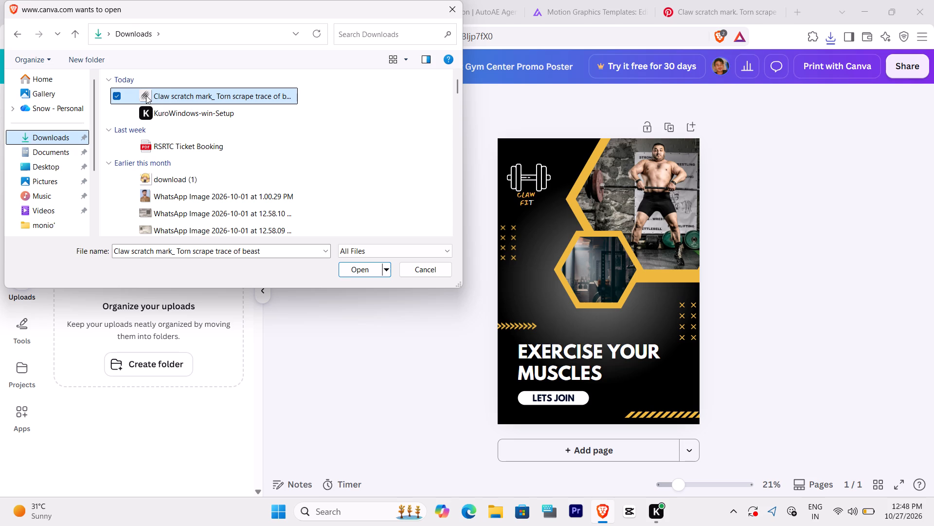
{"action": "left_click", "coordinate": [349, 272]}
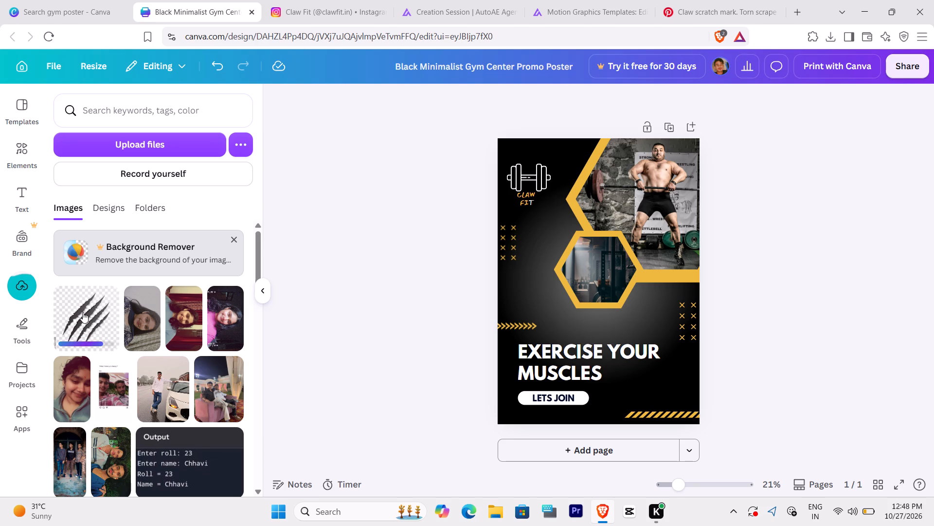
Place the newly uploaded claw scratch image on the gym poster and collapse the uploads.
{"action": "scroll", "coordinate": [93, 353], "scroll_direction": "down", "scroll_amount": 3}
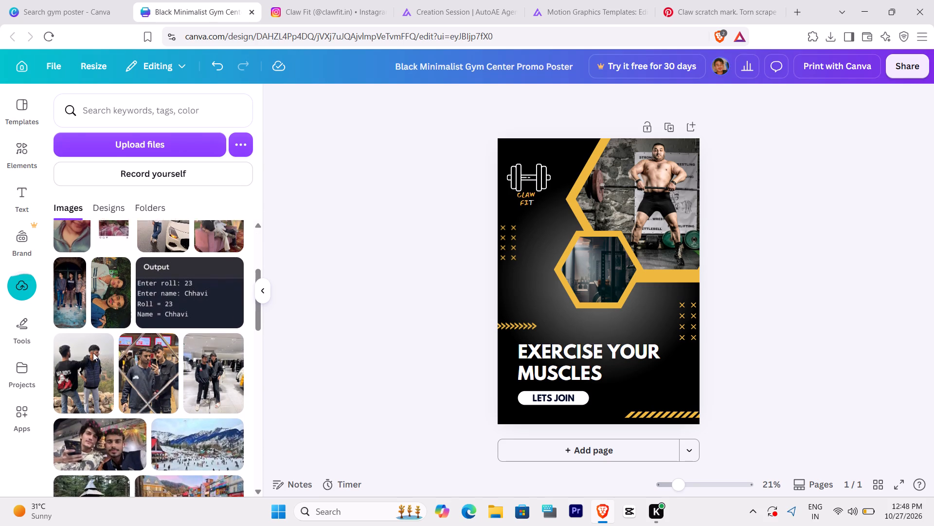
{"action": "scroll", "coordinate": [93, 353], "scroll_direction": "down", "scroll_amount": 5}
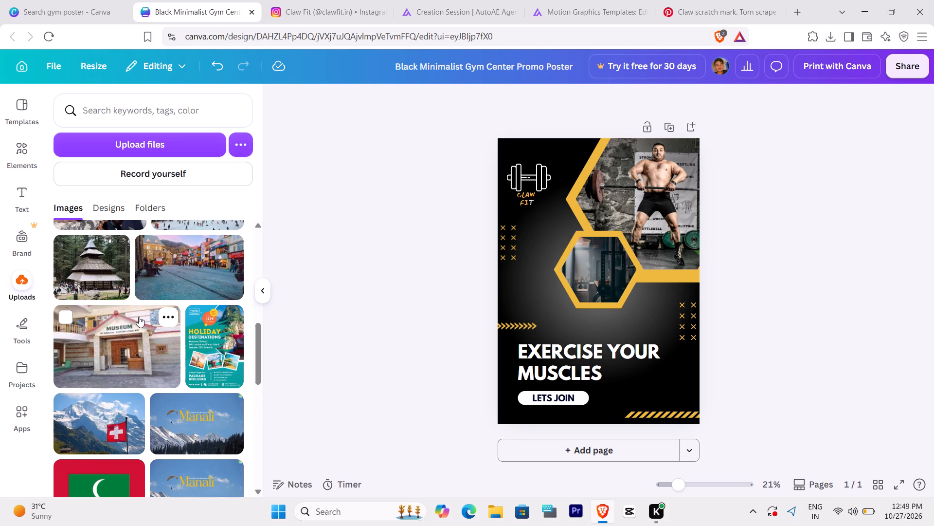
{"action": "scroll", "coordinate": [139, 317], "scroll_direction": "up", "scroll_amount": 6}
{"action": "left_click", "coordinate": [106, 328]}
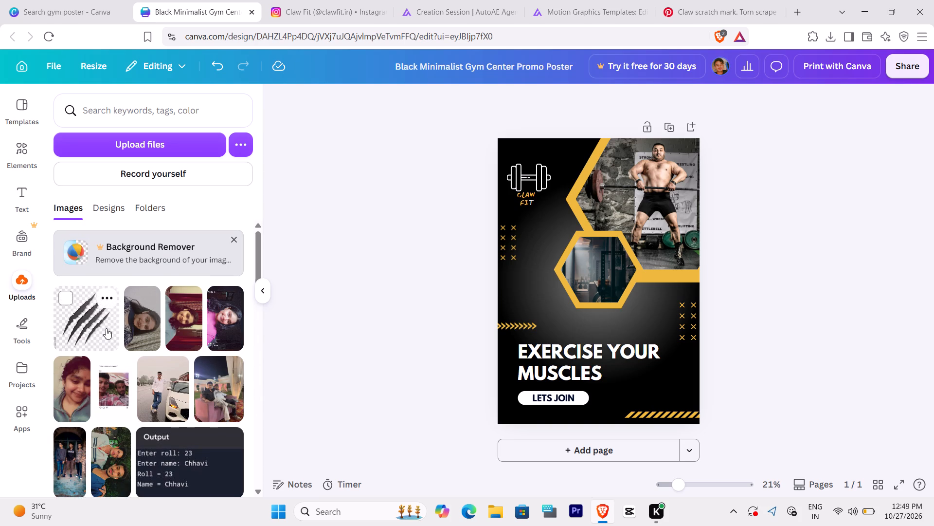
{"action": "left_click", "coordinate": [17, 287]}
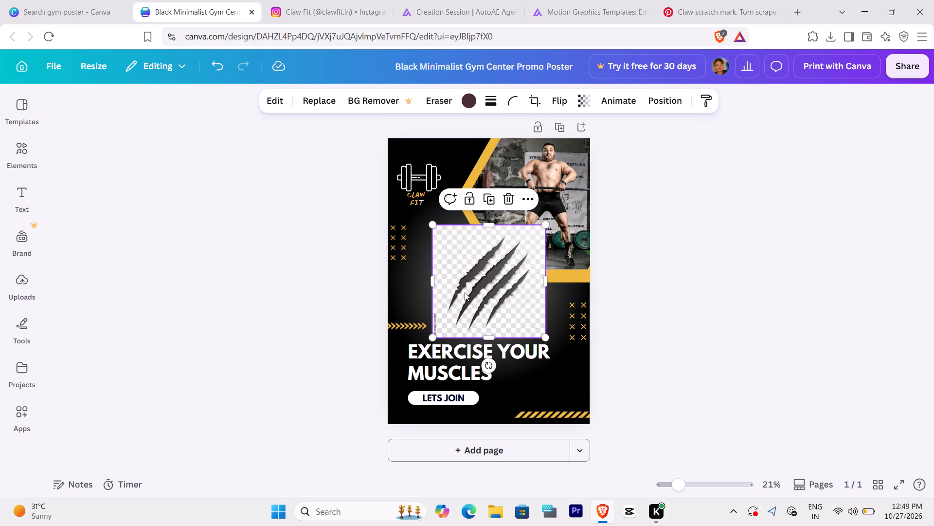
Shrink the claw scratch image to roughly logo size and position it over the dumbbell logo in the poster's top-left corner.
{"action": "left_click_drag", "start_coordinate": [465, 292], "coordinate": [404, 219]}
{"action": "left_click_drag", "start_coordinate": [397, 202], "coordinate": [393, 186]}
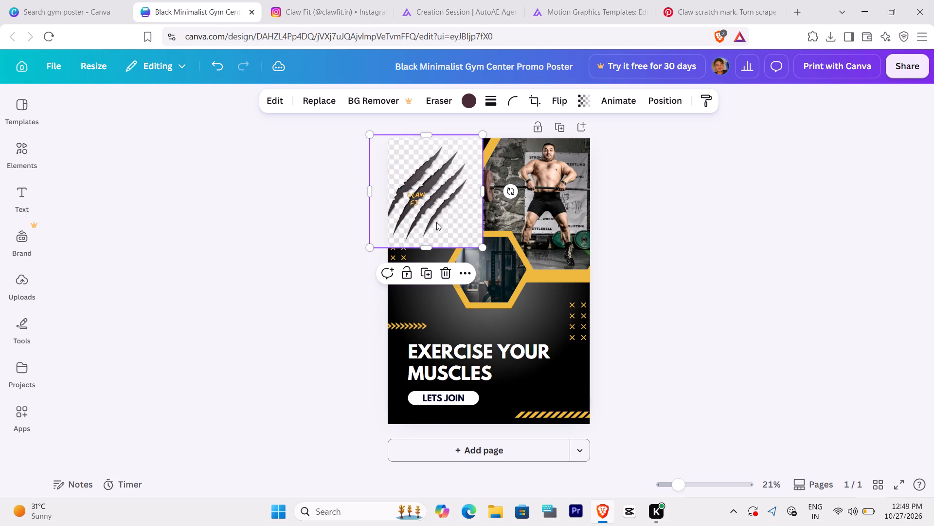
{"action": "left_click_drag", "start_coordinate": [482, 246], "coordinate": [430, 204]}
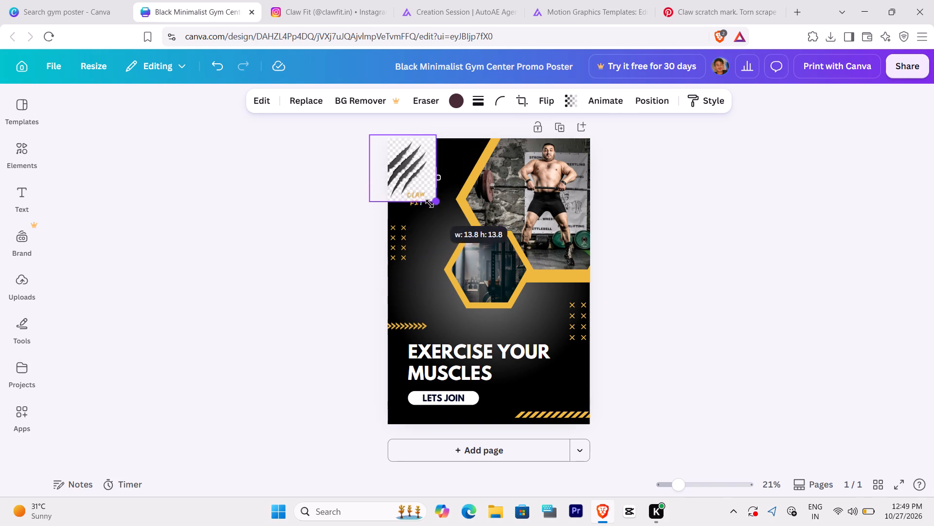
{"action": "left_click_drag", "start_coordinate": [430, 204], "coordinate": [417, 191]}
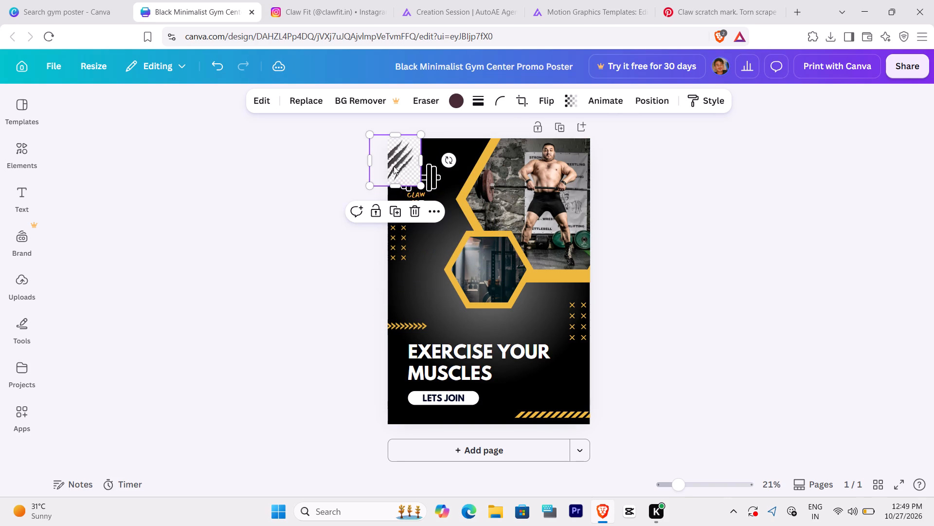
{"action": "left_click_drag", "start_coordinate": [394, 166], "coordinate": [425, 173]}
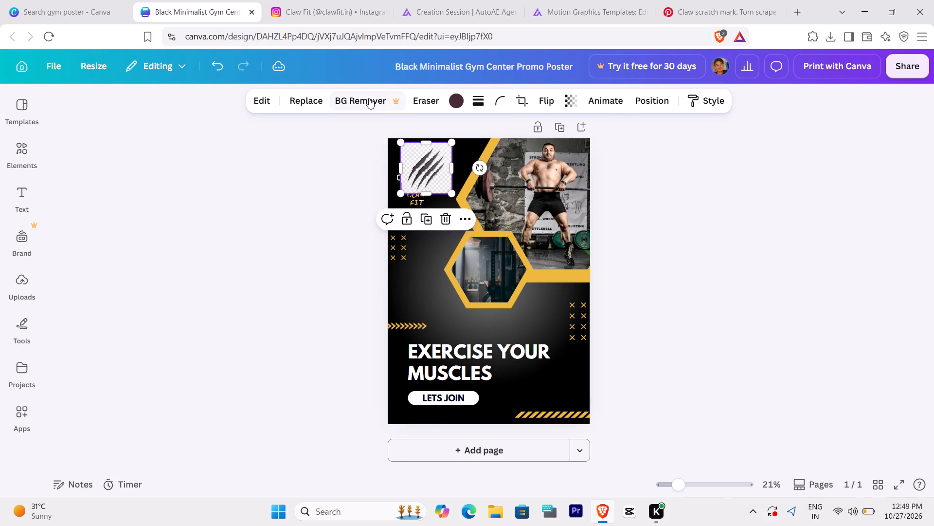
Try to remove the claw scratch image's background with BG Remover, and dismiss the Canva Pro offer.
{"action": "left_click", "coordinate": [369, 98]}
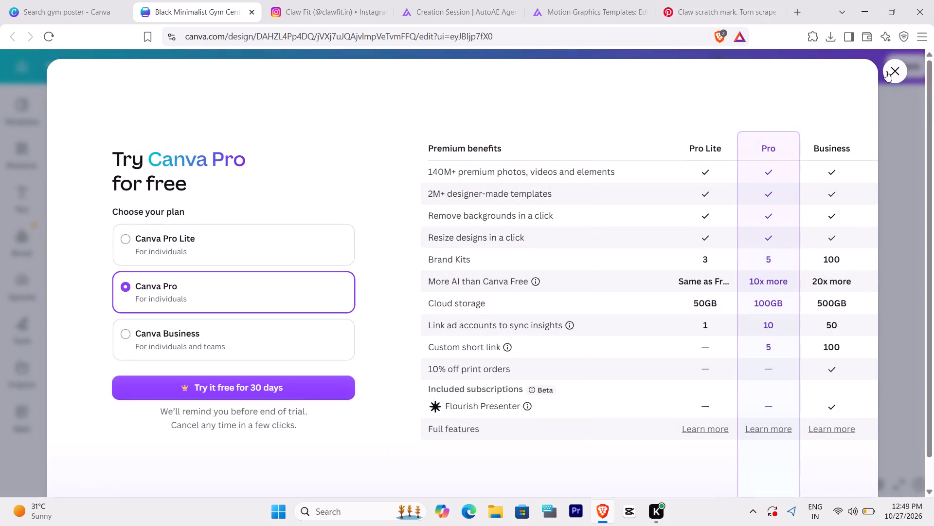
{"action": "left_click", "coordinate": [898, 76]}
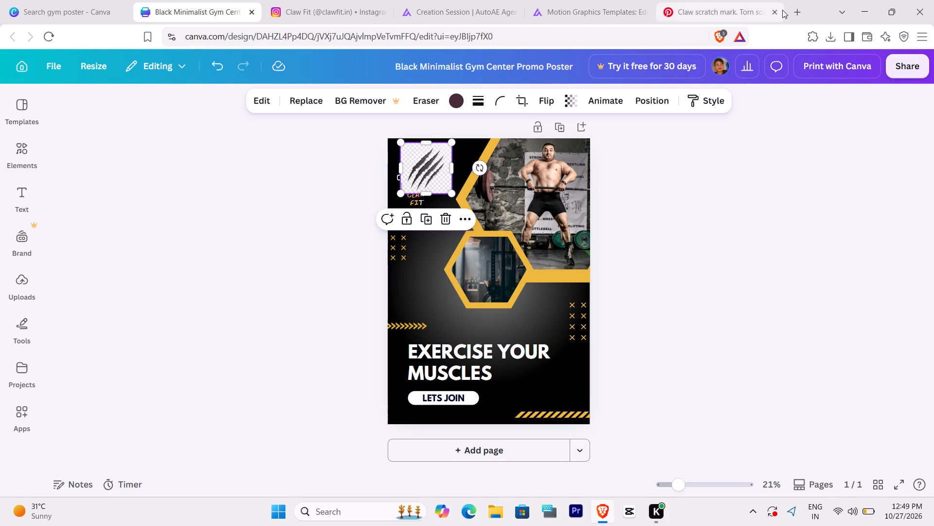
Search the web for "bg remov" in a new tab and open remove.bg to process the claw scratch image.
{"action": "left_click", "coordinate": [796, 15]}
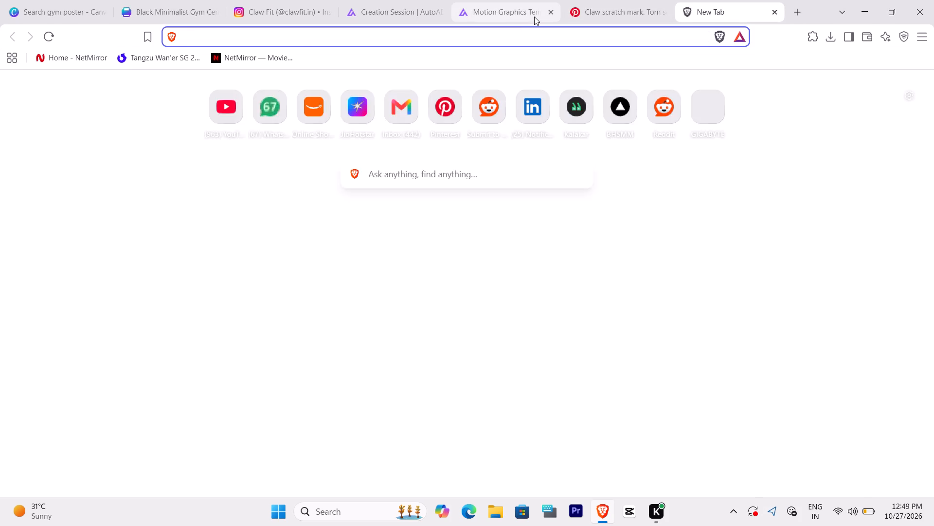
{"action": "type", "text": "bg r"}
{"action": "key", "text": "e"}
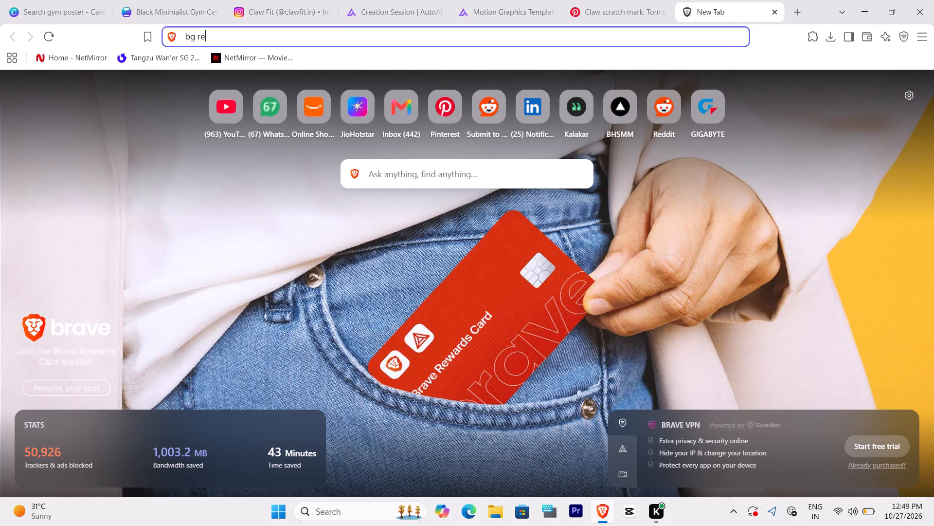
{"action": "type", "text": "mov"}
{"action": "key", "text": "Return"}
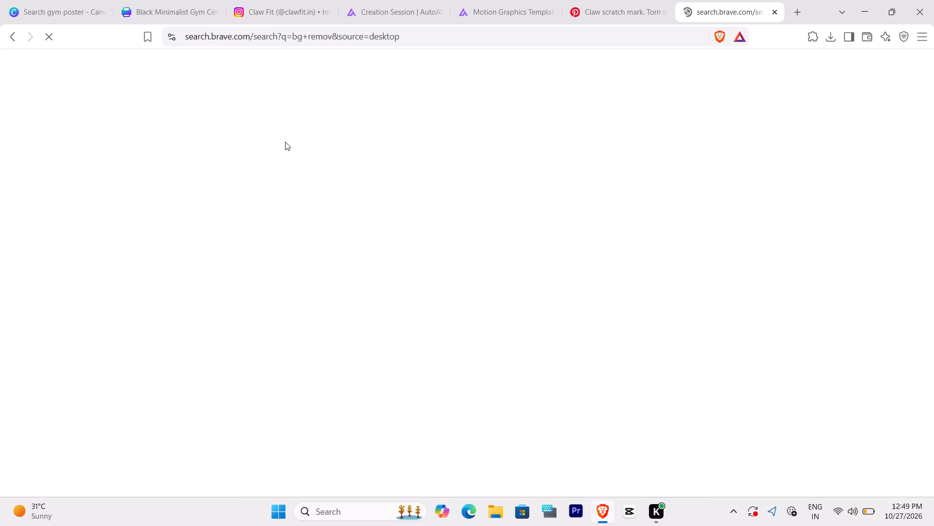
{"action": "left_click", "coordinate": [202, 217]}
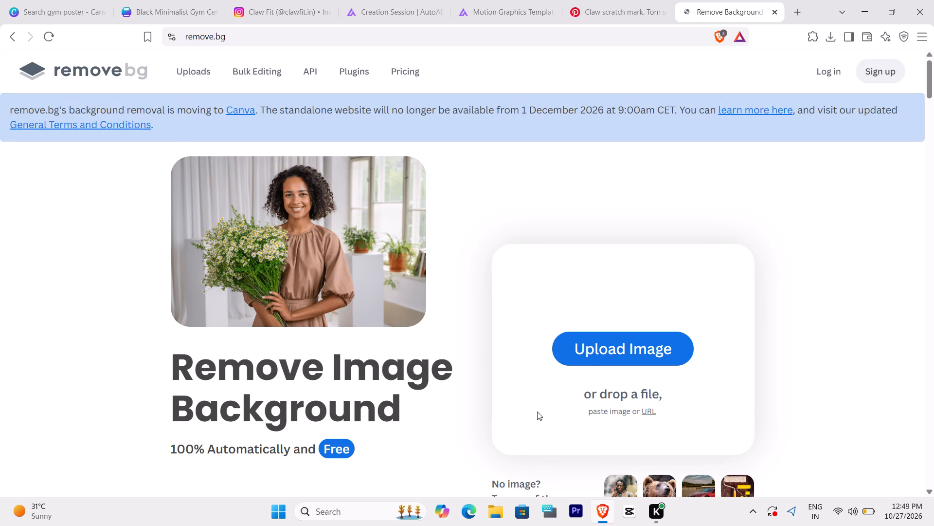
Upload the "Claw scratch mark_ Torn scrape trace of beast" image from Downloads to remove.bg for background removal.
{"action": "left_click", "coordinate": [596, 342]}
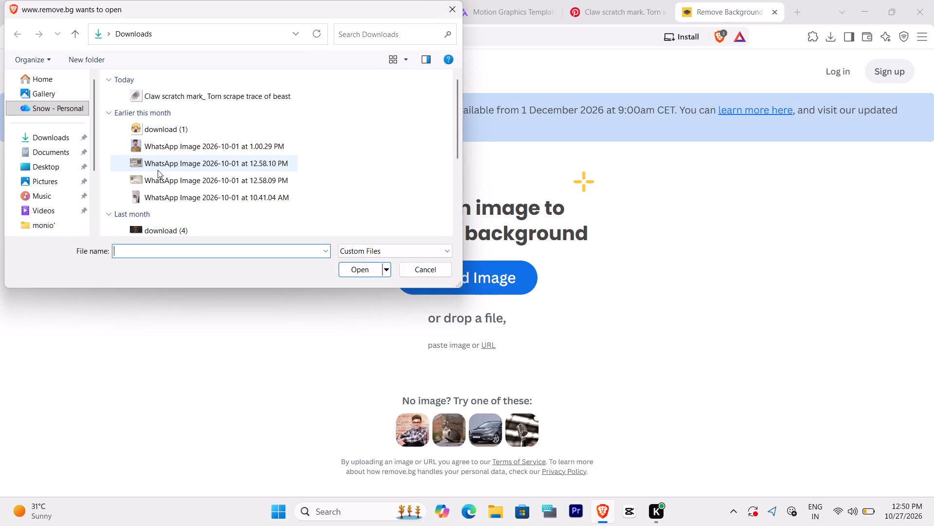
{"action": "left_click", "coordinate": [133, 96]}
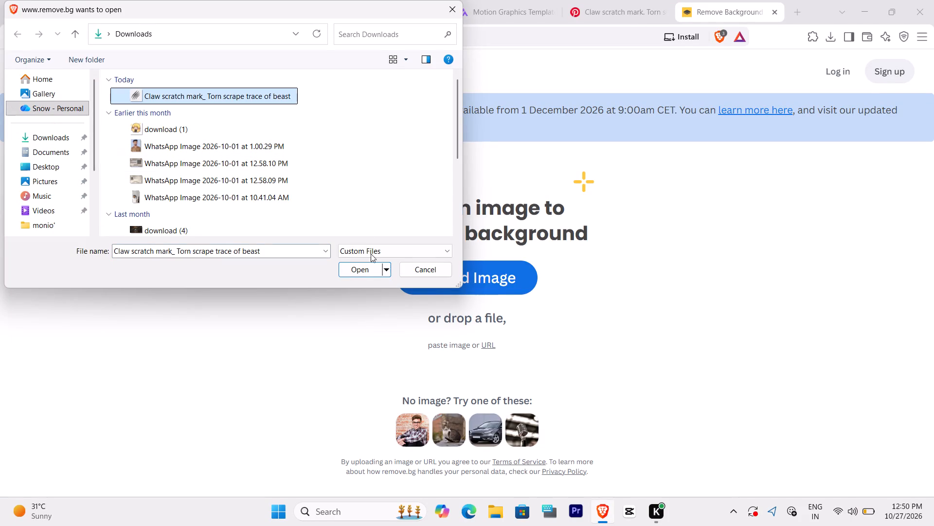
{"action": "left_click", "coordinate": [371, 270]}
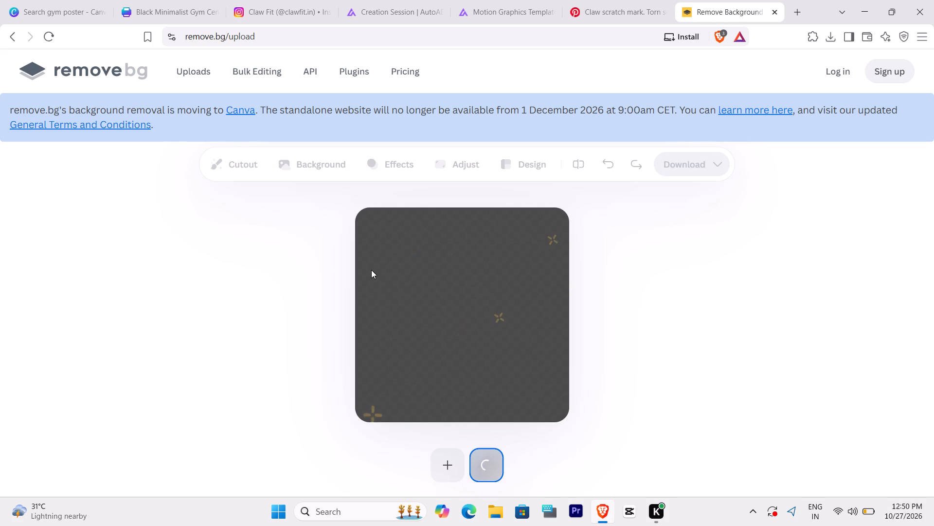
Check the claw scratch cutout up close and download its free 500 x 500 preview as a PNG into Downloads under the suggested name.
{"action": "left_click", "coordinate": [399, 281]}
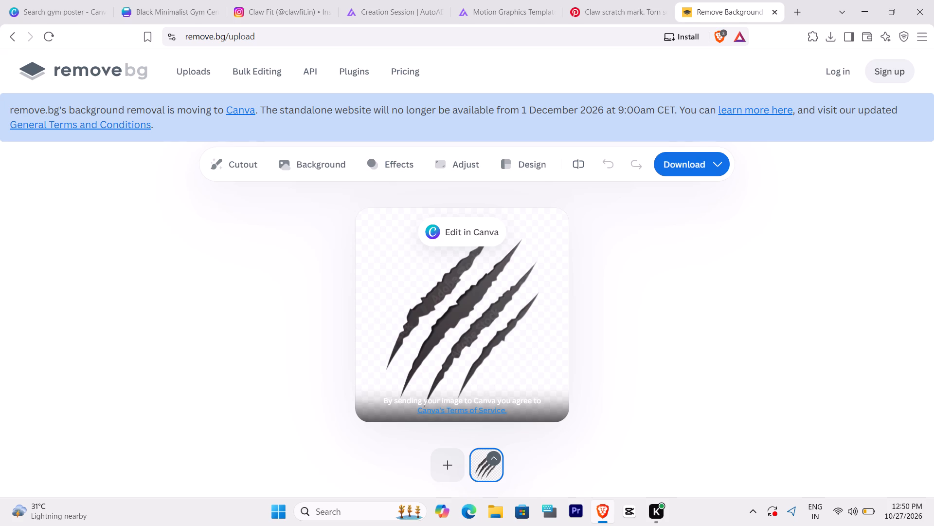
{"action": "left_click", "coordinate": [489, 343]}
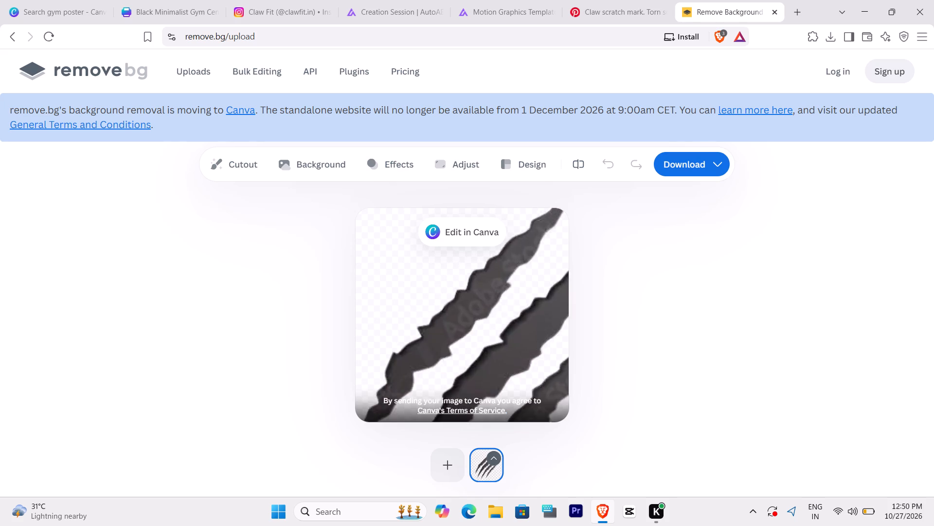
{"action": "double_click", "coordinate": [494, 333]}
{"action": "double_click", "coordinate": [494, 333]}
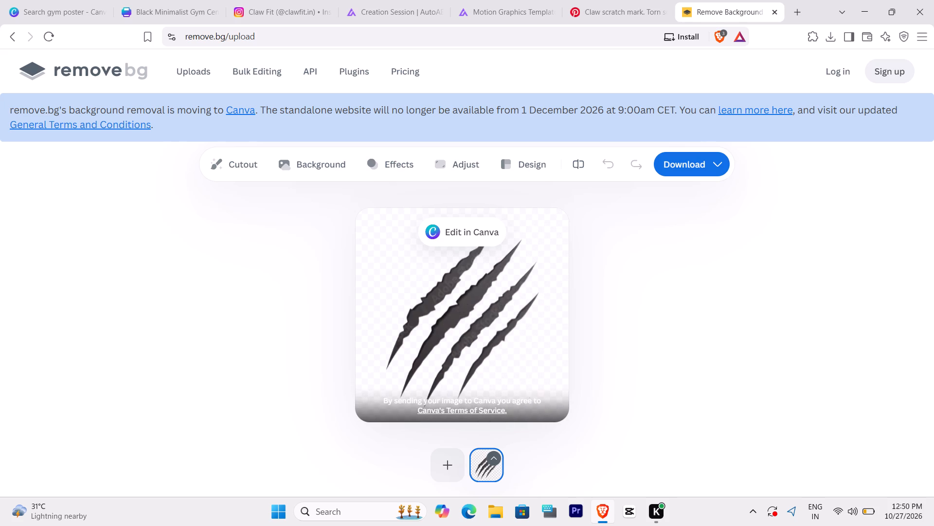
{"action": "left_click", "coordinate": [686, 157]}
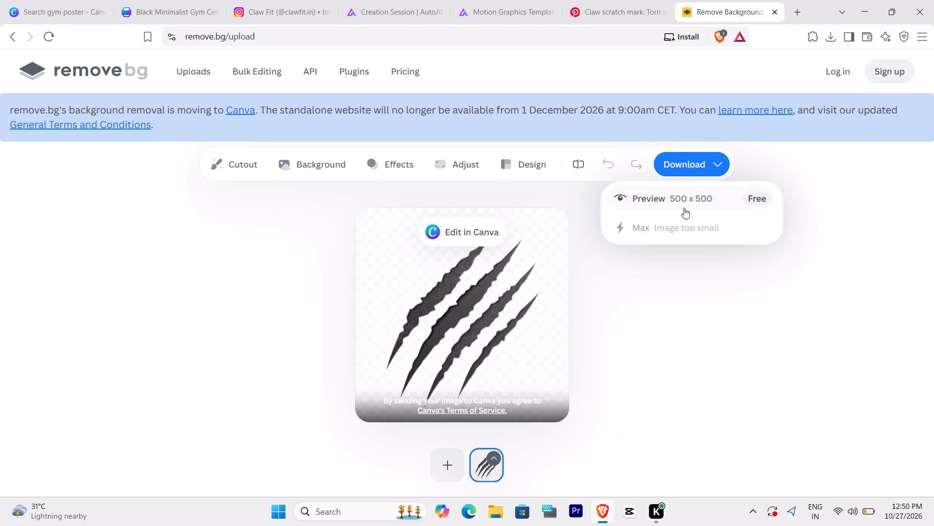
{"action": "left_click", "coordinate": [691, 177]}
{"action": "left_click", "coordinate": [678, 157]}
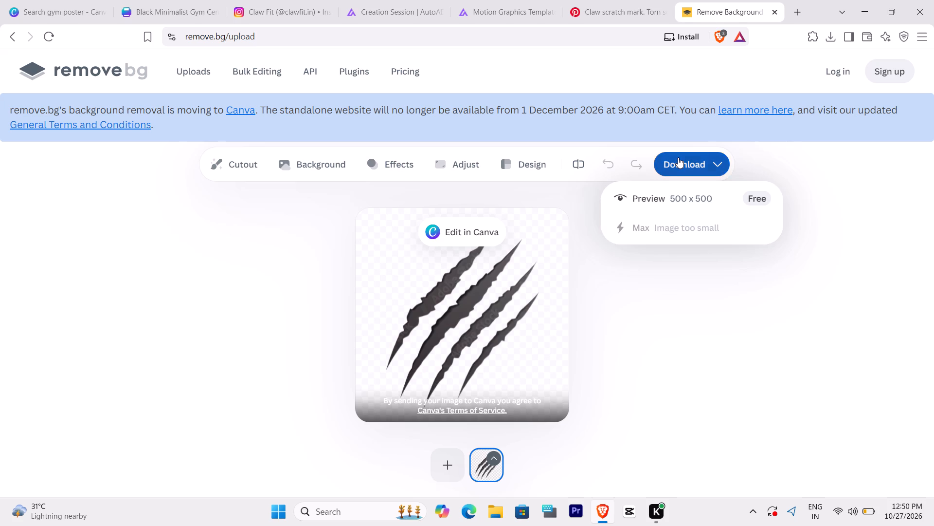
{"action": "left_click", "coordinate": [126, 0]}
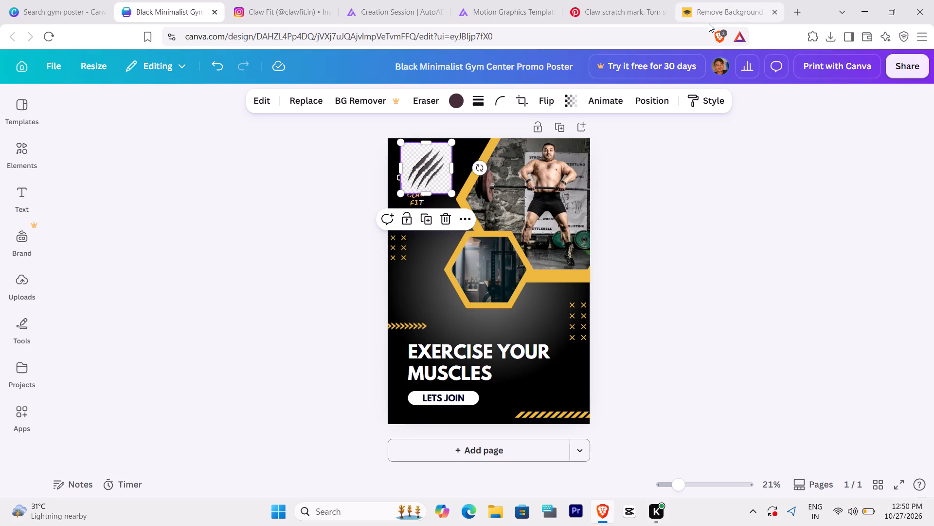
{"action": "left_click", "coordinate": [710, 12]}
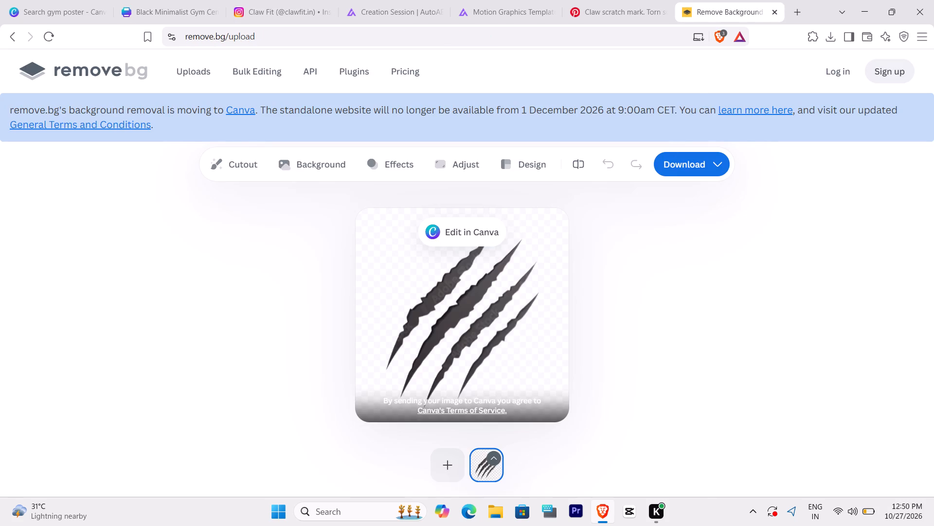
{"action": "right_click", "coordinate": [509, 305]}
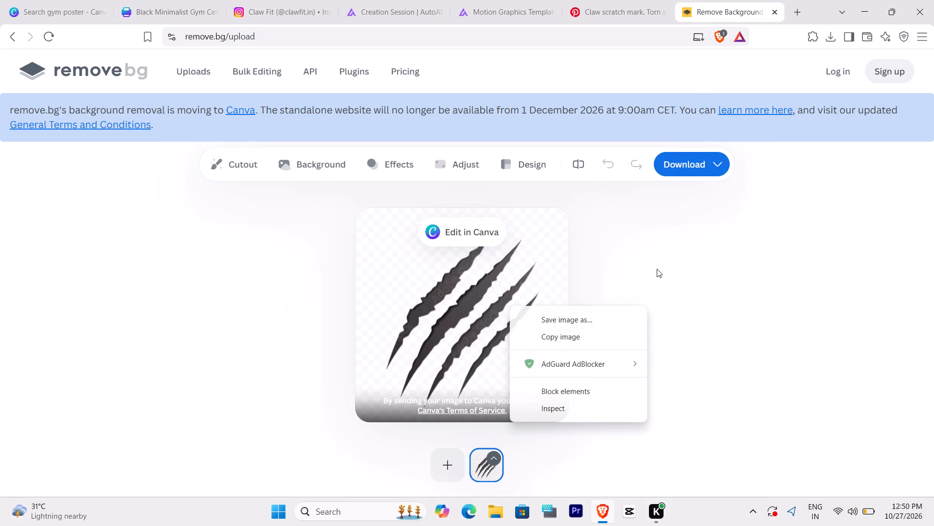
{"action": "left_click", "coordinate": [657, 269]}
{"action": "left_click", "coordinate": [685, 169]}
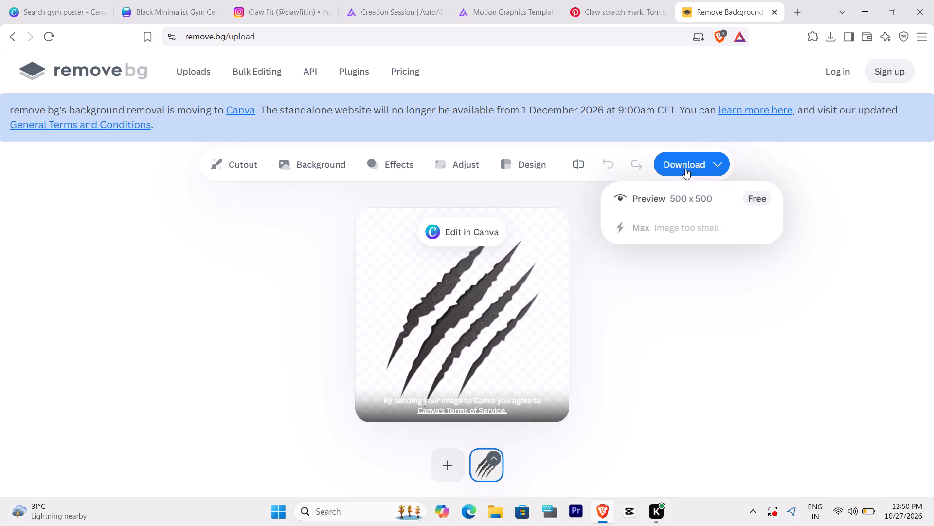
{"action": "left_click", "coordinate": [685, 200]}
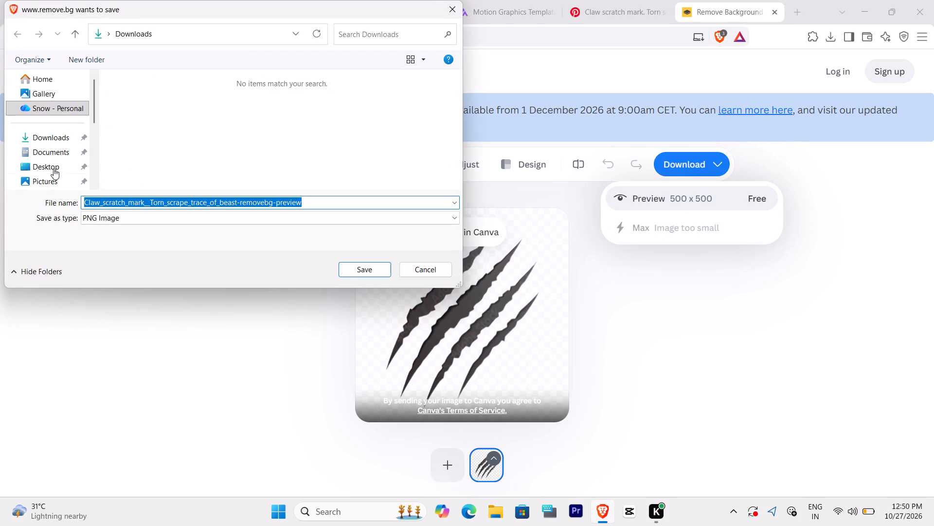
{"action": "left_click", "coordinate": [59, 137]}
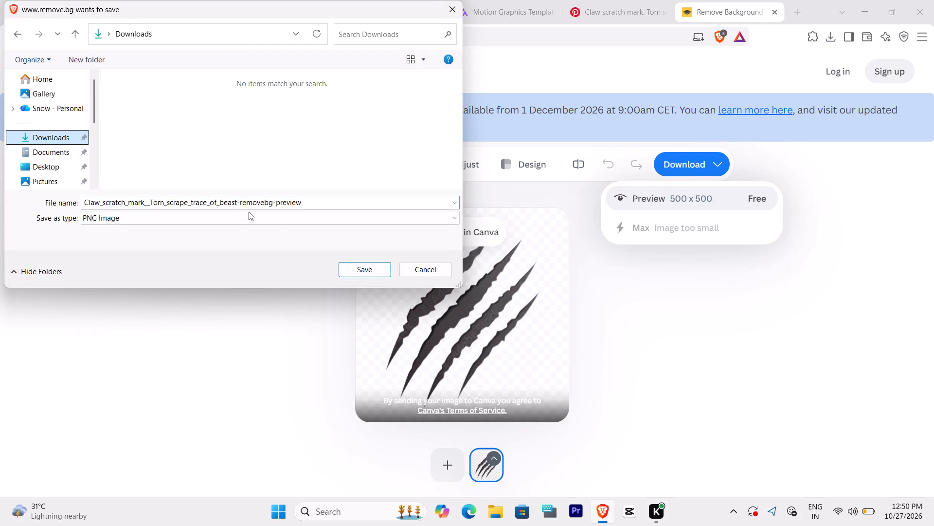
{"action": "left_click", "coordinate": [355, 264]}
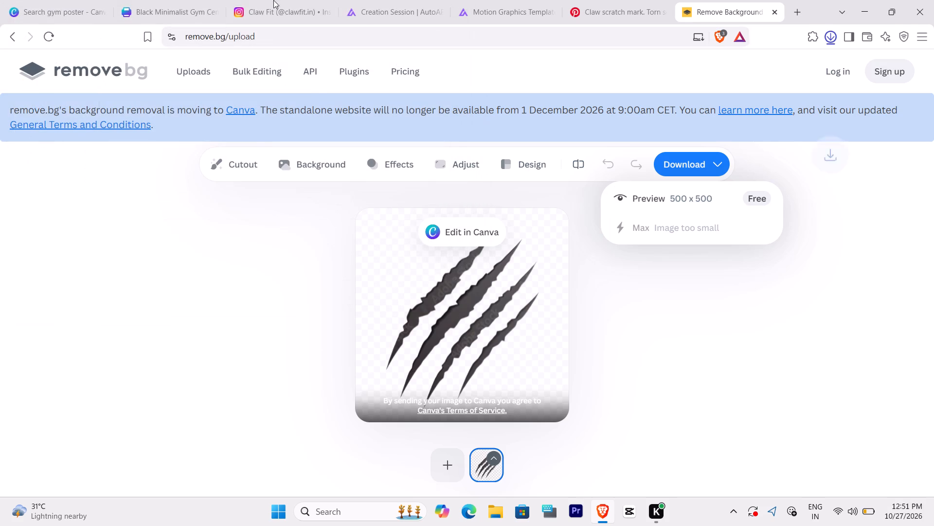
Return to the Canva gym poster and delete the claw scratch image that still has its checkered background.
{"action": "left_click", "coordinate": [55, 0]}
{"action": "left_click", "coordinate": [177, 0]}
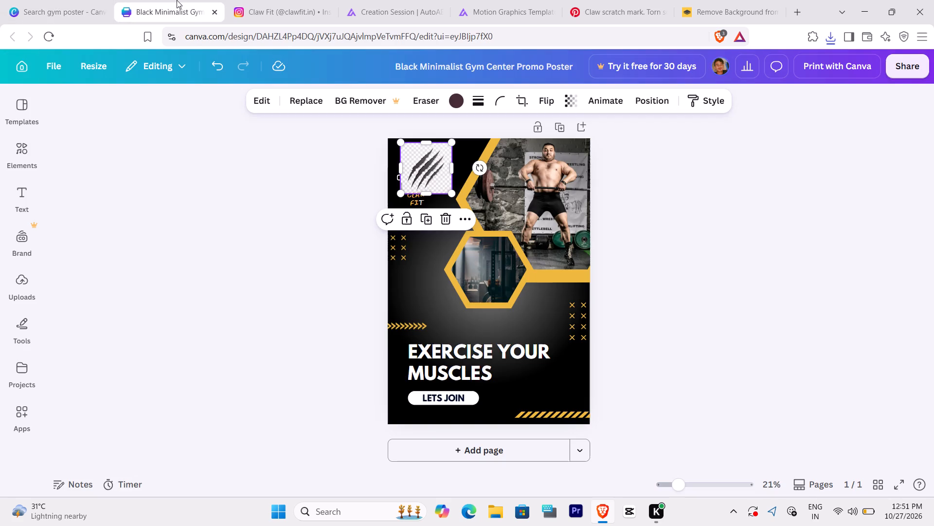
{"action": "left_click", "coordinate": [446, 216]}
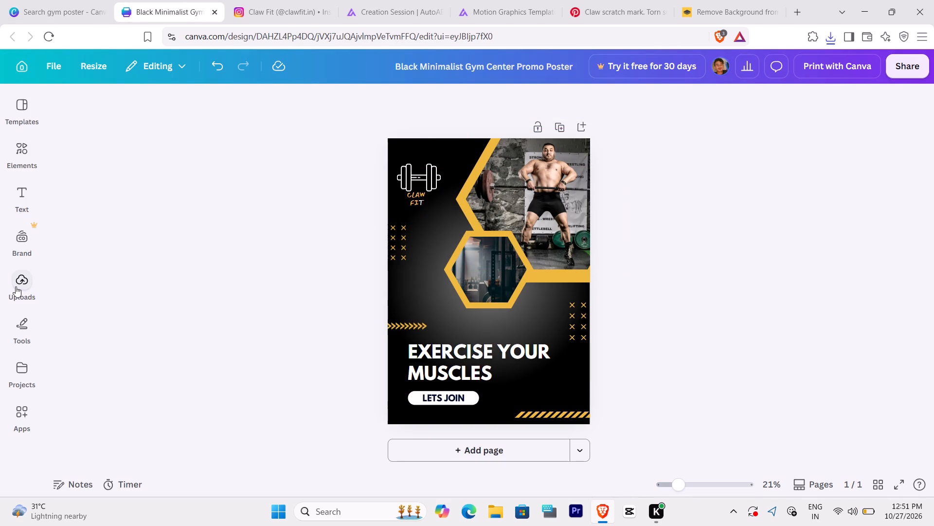
Place the claw scratch image from the Canva uploads on the poster again, deselect it and return to the uploads.
{"action": "left_click", "coordinate": [18, 274]}
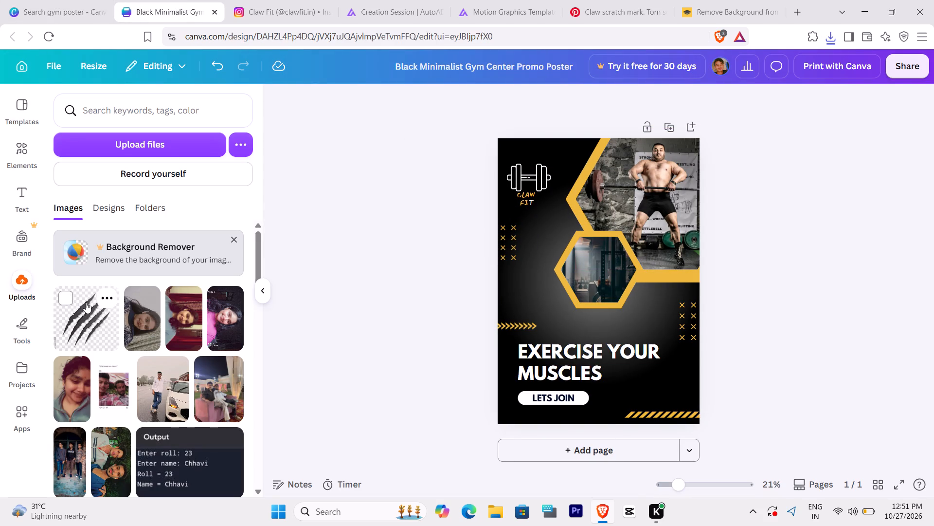
{"action": "left_click", "coordinate": [86, 302]}
{"action": "left_click", "coordinate": [317, 205]}
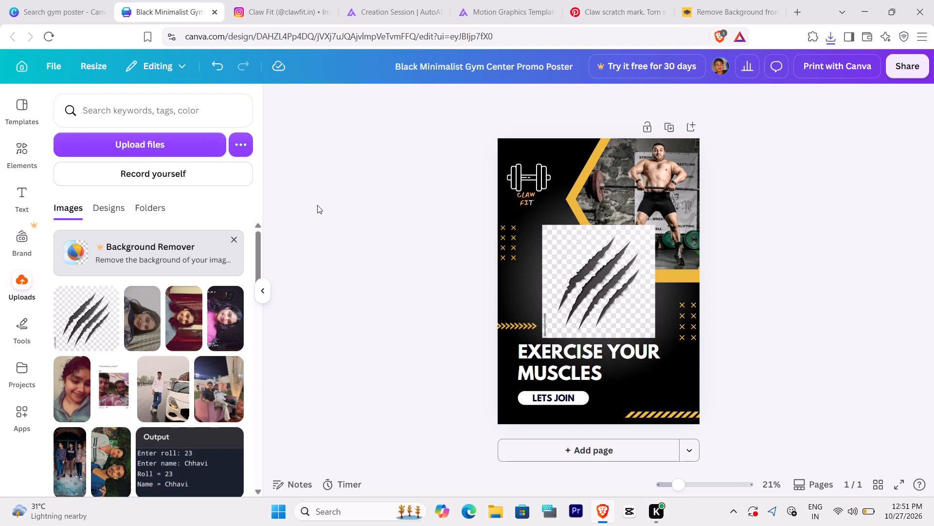
{"action": "left_click", "coordinate": [18, 285]}
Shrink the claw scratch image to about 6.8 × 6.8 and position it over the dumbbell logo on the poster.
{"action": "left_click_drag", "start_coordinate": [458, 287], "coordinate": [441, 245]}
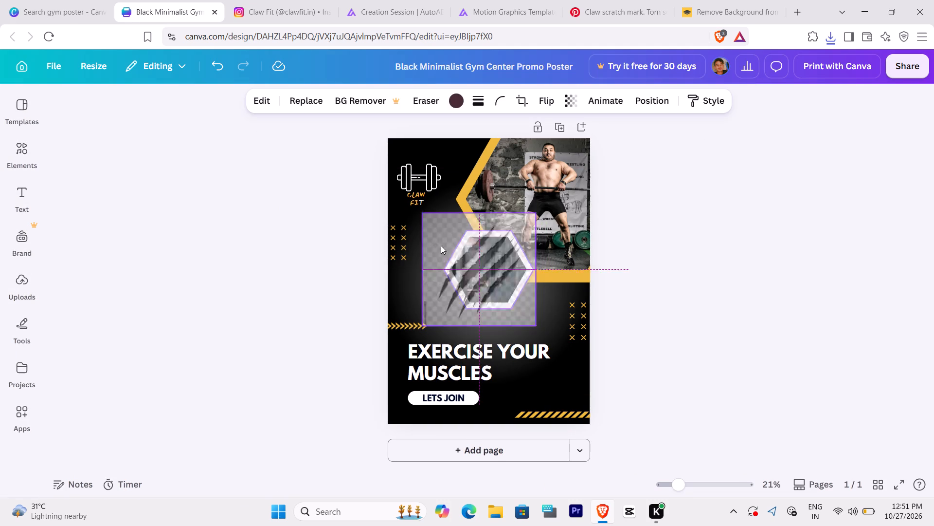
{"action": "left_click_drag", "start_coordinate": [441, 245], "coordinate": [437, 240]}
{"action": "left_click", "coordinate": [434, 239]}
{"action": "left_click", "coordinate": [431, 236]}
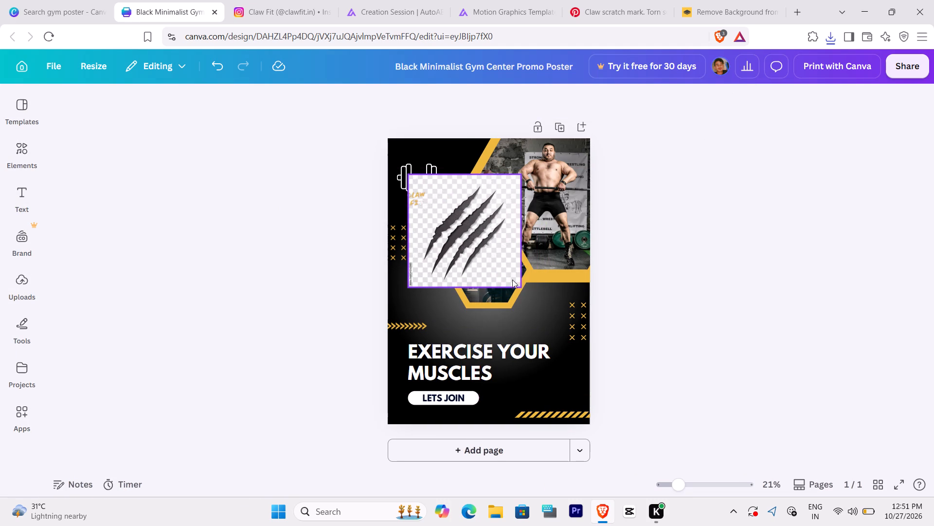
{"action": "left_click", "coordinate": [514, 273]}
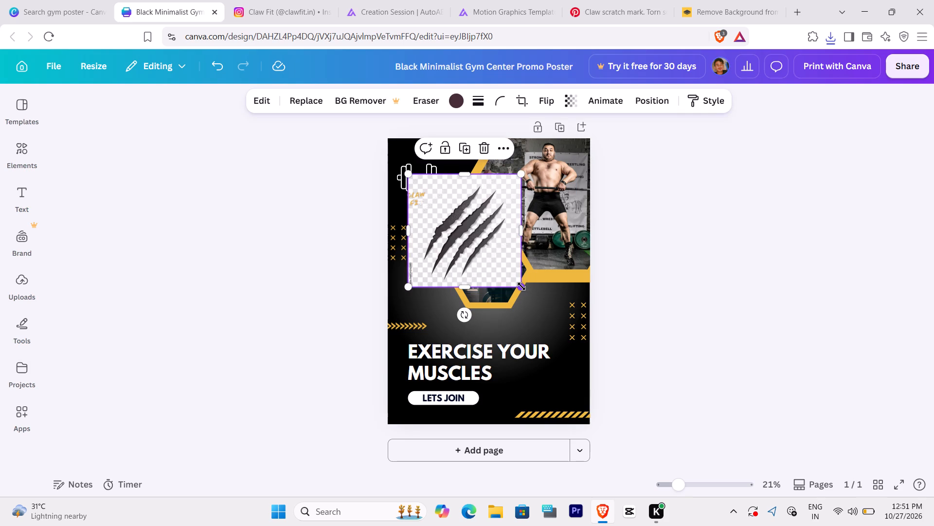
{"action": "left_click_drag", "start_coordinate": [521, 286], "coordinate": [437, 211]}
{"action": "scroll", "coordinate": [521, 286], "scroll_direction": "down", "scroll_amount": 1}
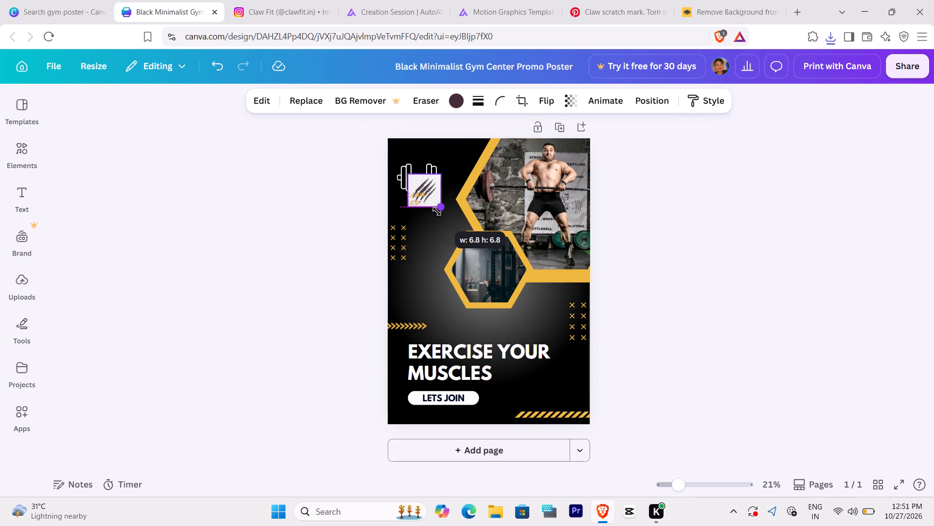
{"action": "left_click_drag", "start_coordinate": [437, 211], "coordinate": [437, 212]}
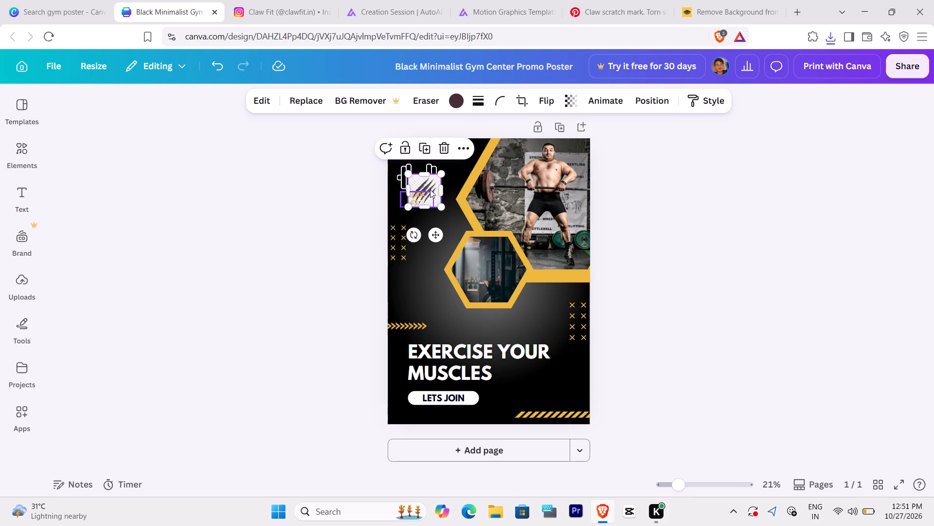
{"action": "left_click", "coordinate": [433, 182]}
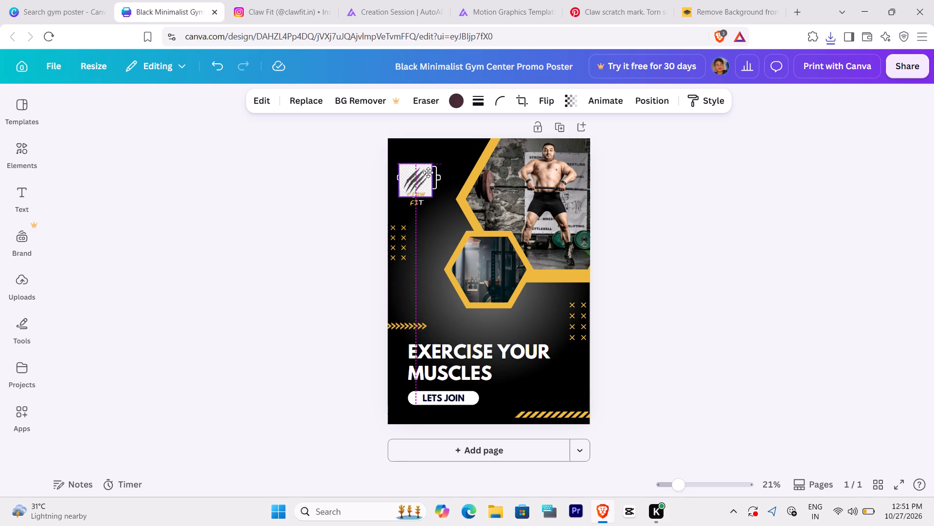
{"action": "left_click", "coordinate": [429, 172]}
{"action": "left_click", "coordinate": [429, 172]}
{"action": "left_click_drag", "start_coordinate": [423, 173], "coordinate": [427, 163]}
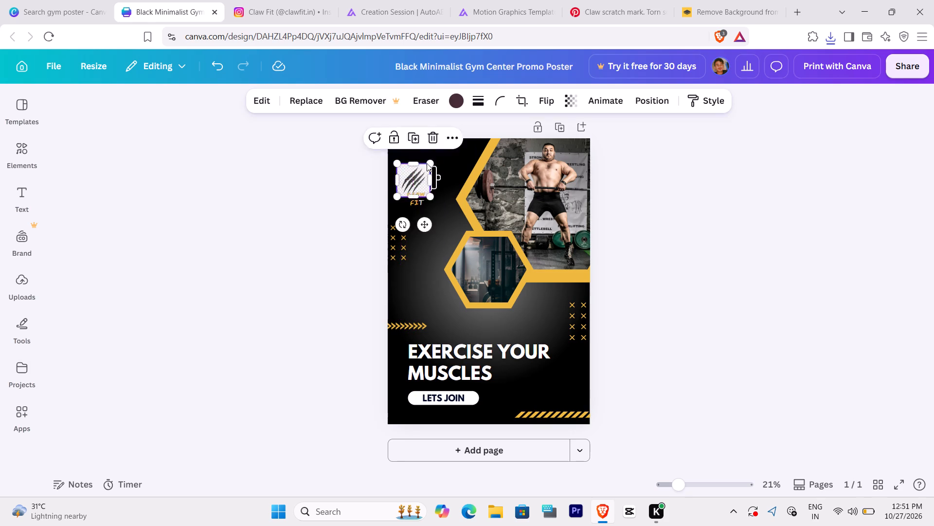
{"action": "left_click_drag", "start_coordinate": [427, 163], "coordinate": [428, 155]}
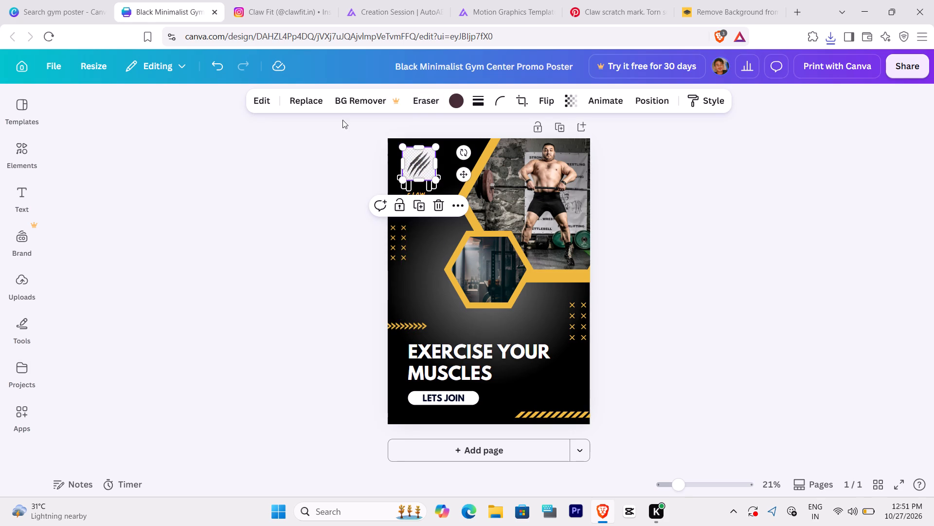
Look through the image editing tools, style matches and filters available for the claw scratch image, leaving it unedited.
{"action": "left_click", "coordinate": [269, 103]}
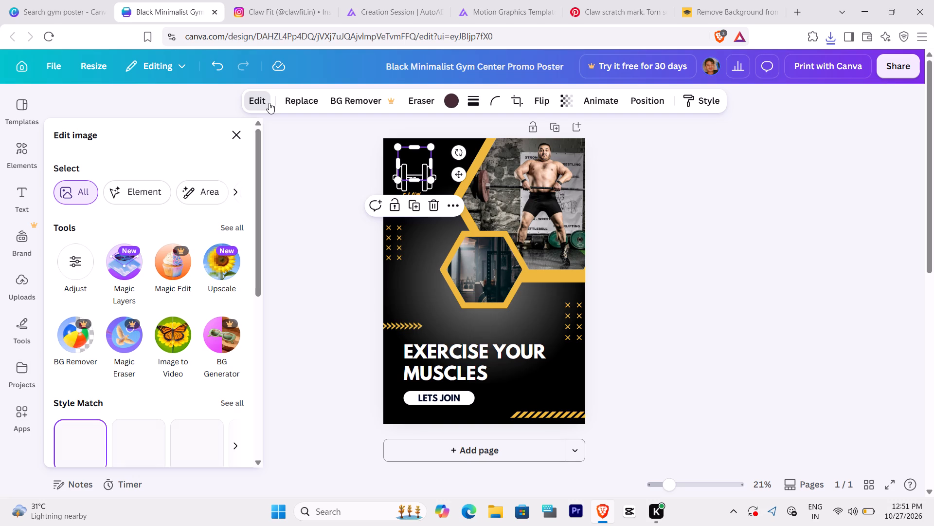
{"action": "scroll", "coordinate": [158, 308], "scroll_direction": "down", "scroll_amount": 3}
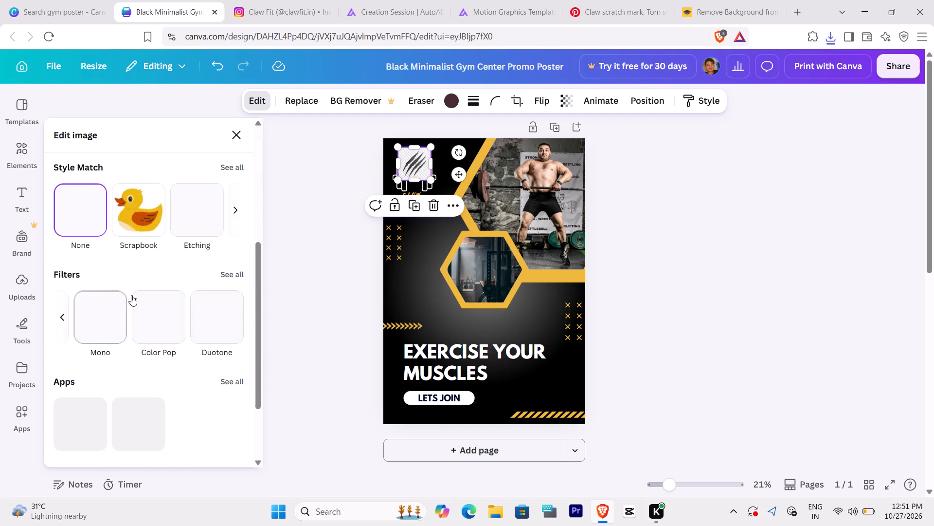
{"action": "scroll", "coordinate": [157, 278], "scroll_direction": "down", "scroll_amount": 5}
{"action": "scroll", "coordinate": [157, 278], "scroll_direction": "up", "scroll_amount": 8}
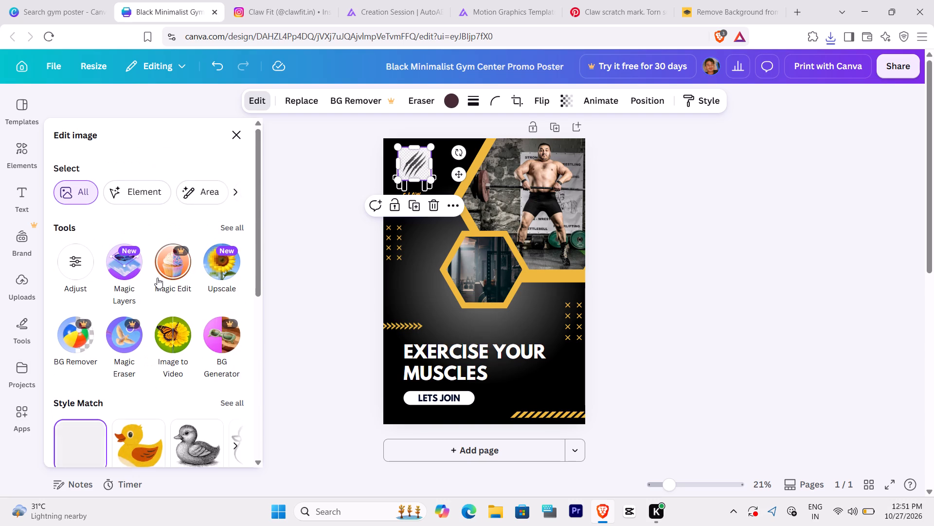
{"action": "left_click", "coordinate": [321, 227]}
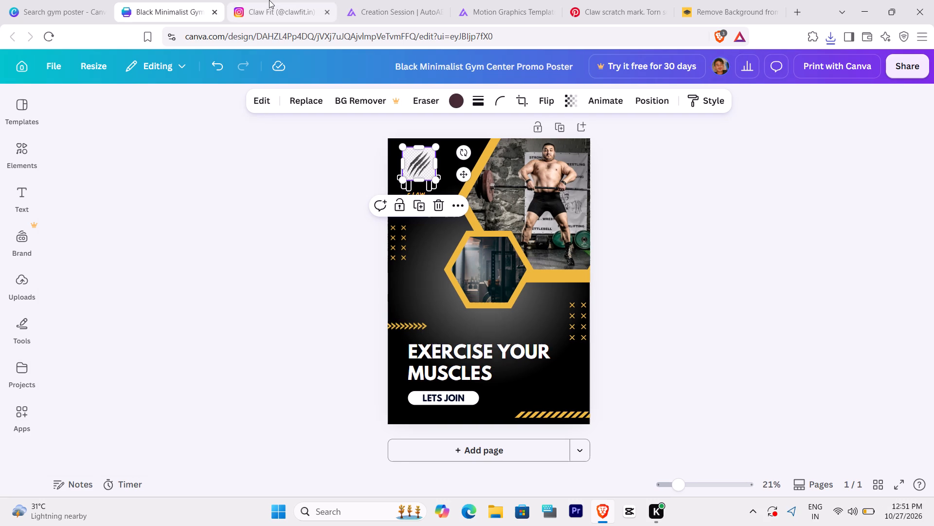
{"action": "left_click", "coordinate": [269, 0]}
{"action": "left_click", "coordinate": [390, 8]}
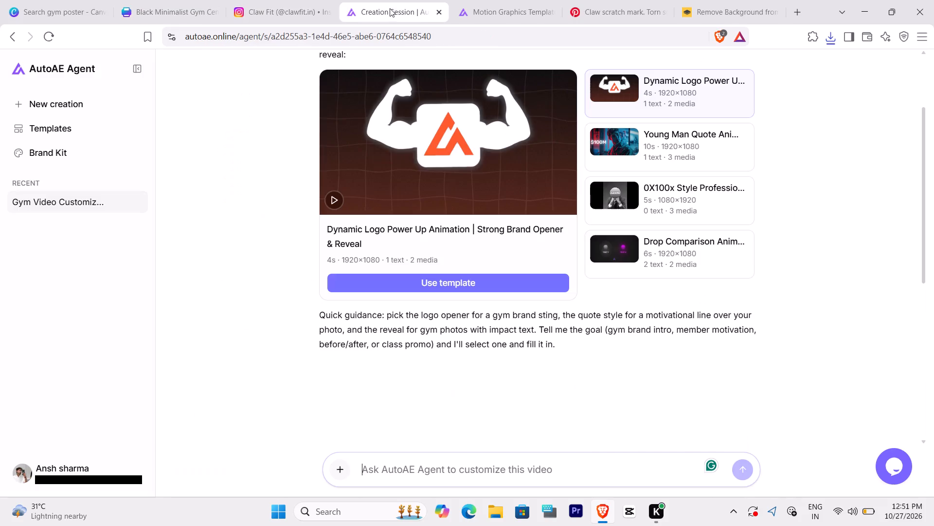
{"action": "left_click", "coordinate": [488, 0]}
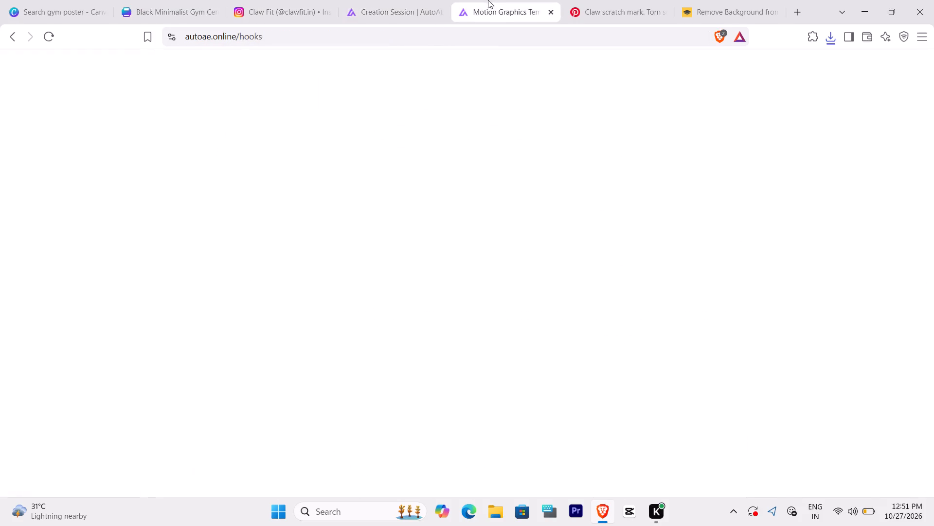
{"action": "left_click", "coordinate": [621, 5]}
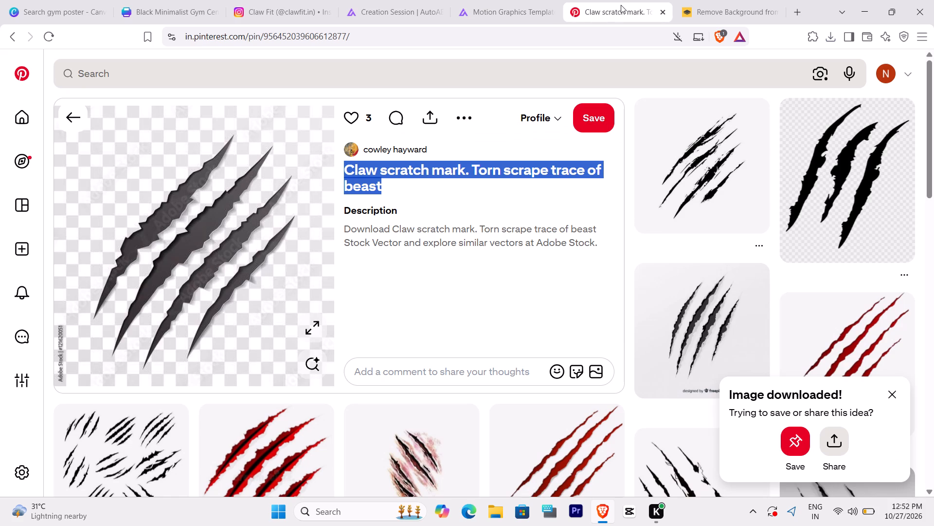
Return to the Canva gym poster and delete the claw scratch image placed over the dumbbell logo.
{"action": "left_click", "coordinate": [311, 0]}
{"action": "left_click", "coordinate": [190, 0]}
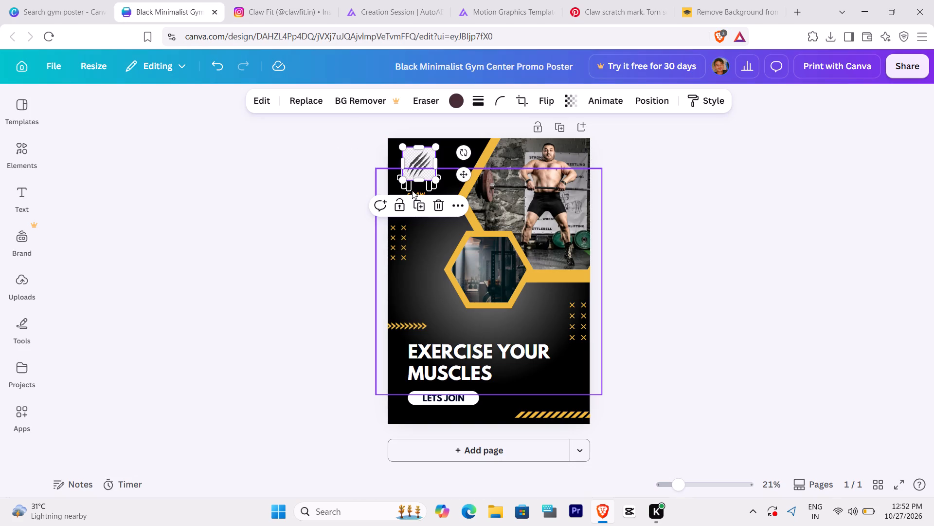
{"action": "left_click", "coordinate": [438, 204]}
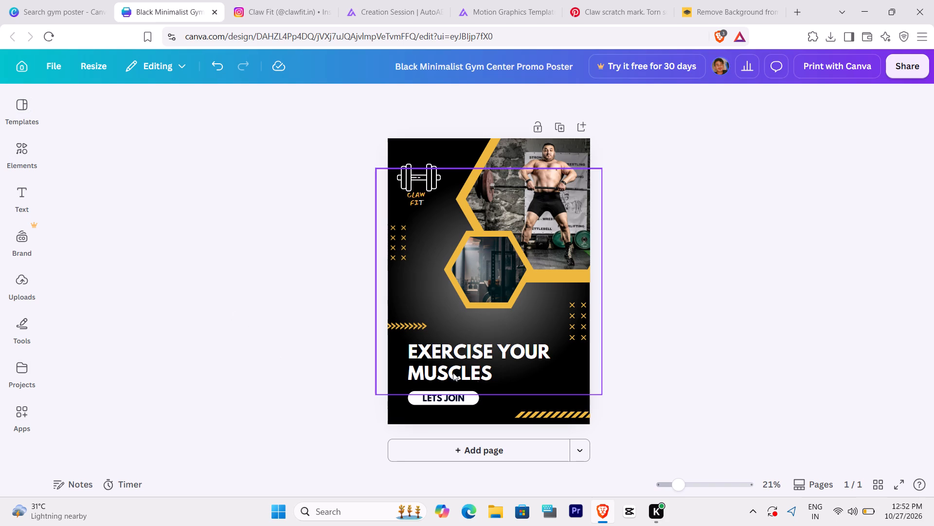
Enlarge the poster view to 192% and examine the upper area around the Claw Fit logo.
{"action": "left_click", "coordinate": [727, 486]}
{"action": "scroll", "coordinate": [265, 154], "scroll_direction": "up", "scroll_amount": 16}
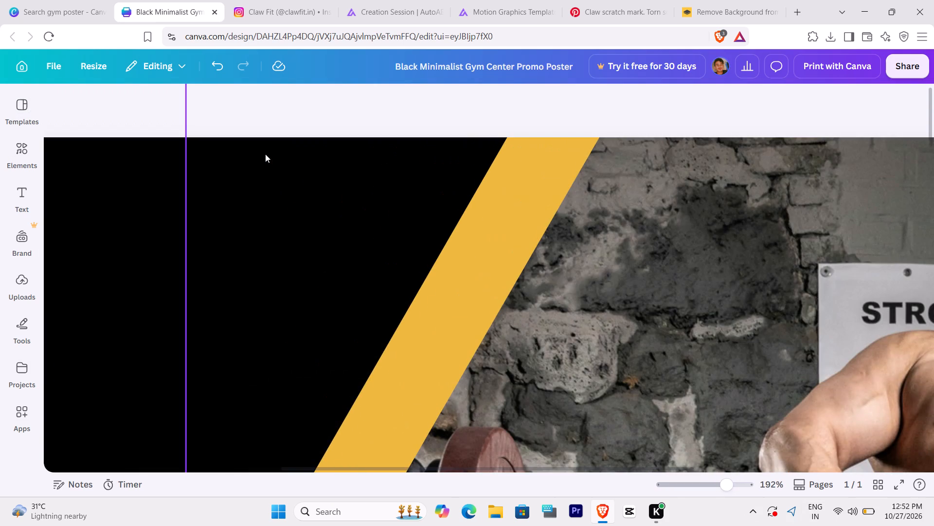
Move the CLAW FIT text up from below the dumbbell graphic and center it over the dumbbell's bar.
{"action": "scroll", "coordinate": [265, 154], "scroll_direction": "down", "scroll_amount": 3}
{"action": "scroll", "coordinate": [265, 154], "scroll_direction": "up", "scroll_amount": 1}
{"action": "scroll", "coordinate": [265, 154], "scroll_direction": "right", "scroll_amount": 5}
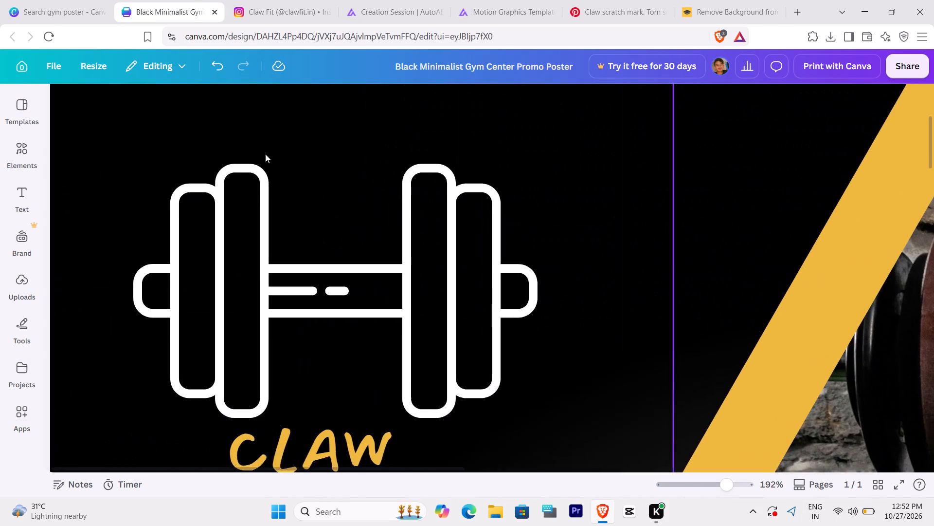
{"action": "scroll", "coordinate": [265, 154], "scroll_direction": "right", "scroll_amount": 1}
{"action": "scroll", "coordinate": [222, 247], "scroll_direction": "right", "scroll_amount": 1}
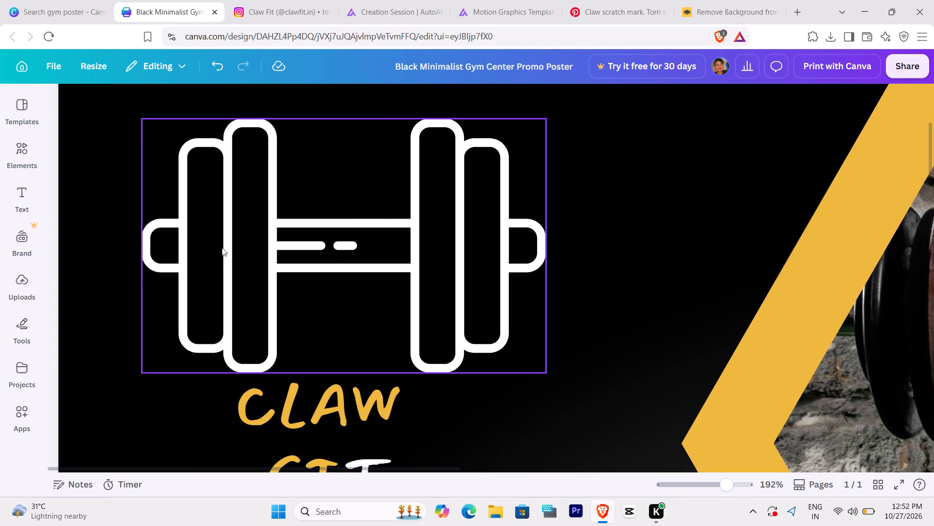
{"action": "scroll", "coordinate": [222, 247], "scroll_direction": "right", "scroll_amount": 1}
{"action": "scroll", "coordinate": [120, 389], "scroll_direction": "right", "scroll_amount": 2}
{"action": "scroll", "coordinate": [125, 389], "scroll_direction": "down", "scroll_amount": 1}
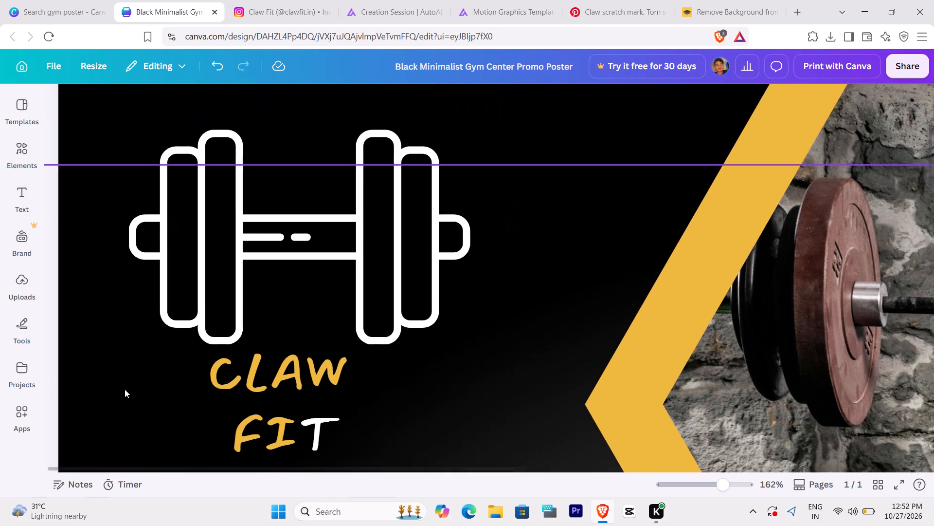
{"action": "left_click_drag", "start_coordinate": [266, 421], "coordinate": [277, 301]}
{"action": "left_click_drag", "start_coordinate": [277, 301], "coordinate": [282, 287]}
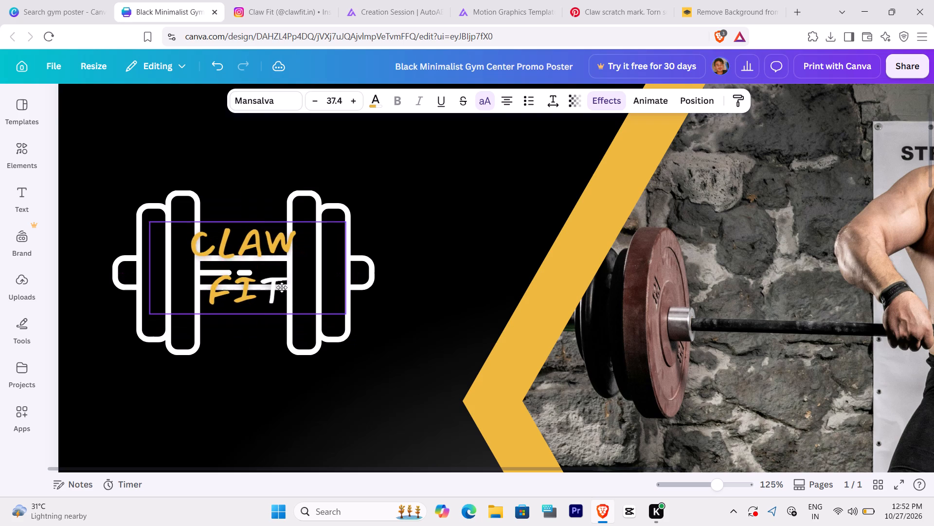
{"action": "left_click_drag", "start_coordinate": [282, 287], "coordinate": [282, 288]}
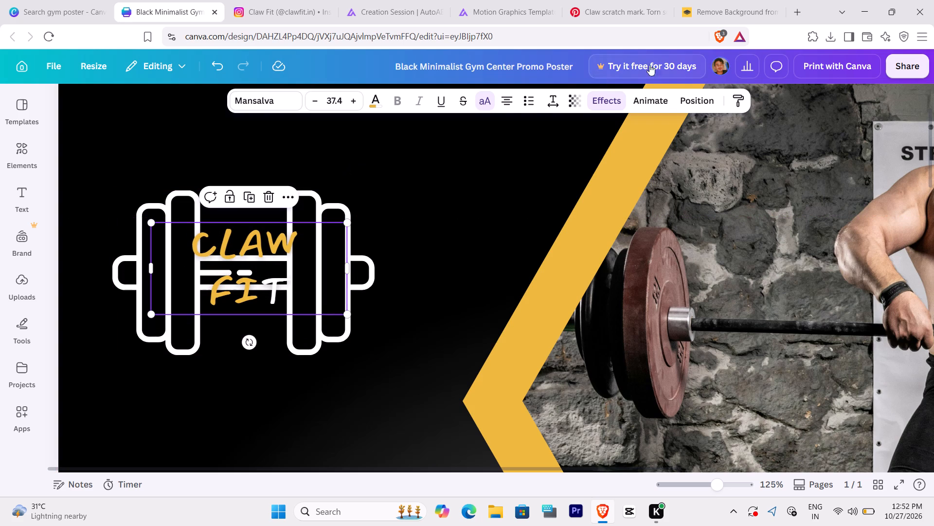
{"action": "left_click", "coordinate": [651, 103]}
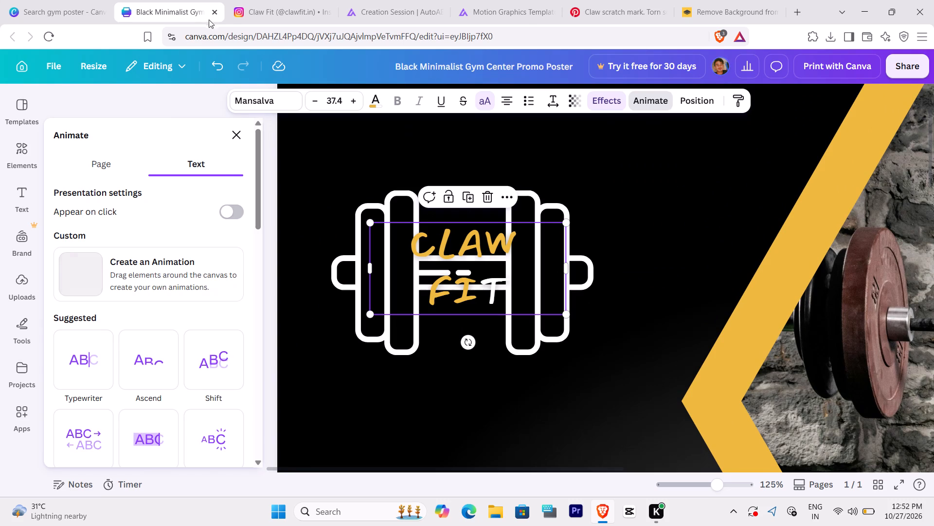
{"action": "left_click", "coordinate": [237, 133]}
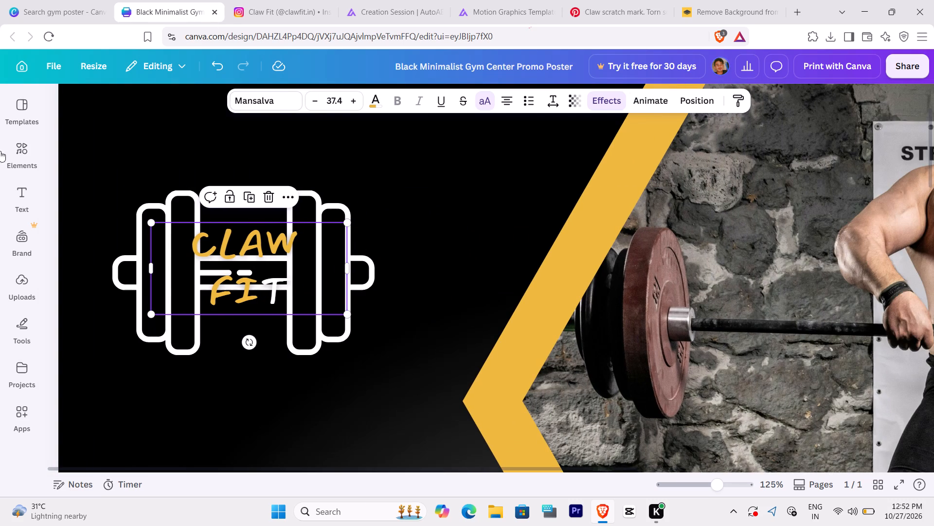
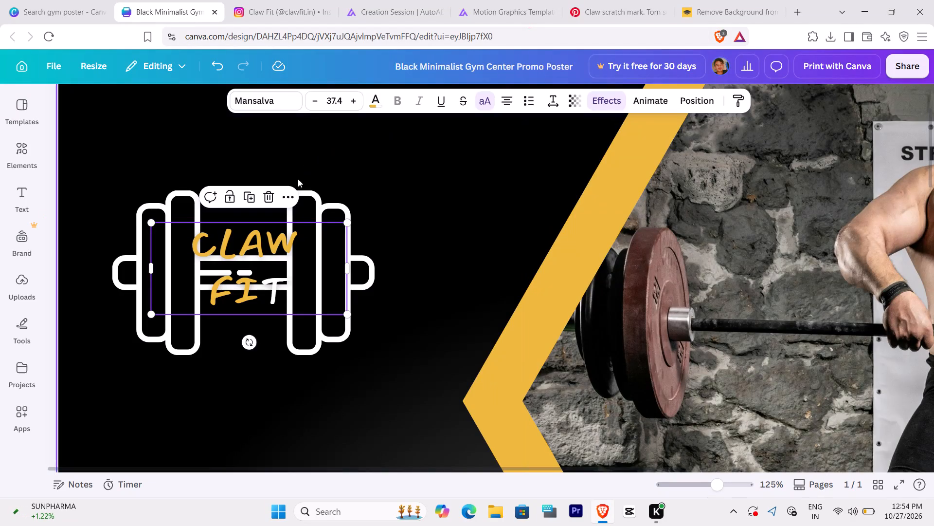
Nudge the CLAW FIT text up slightly over the dumbbell and delete it from the poster.
{"action": "left_click", "coordinate": [399, 283]}
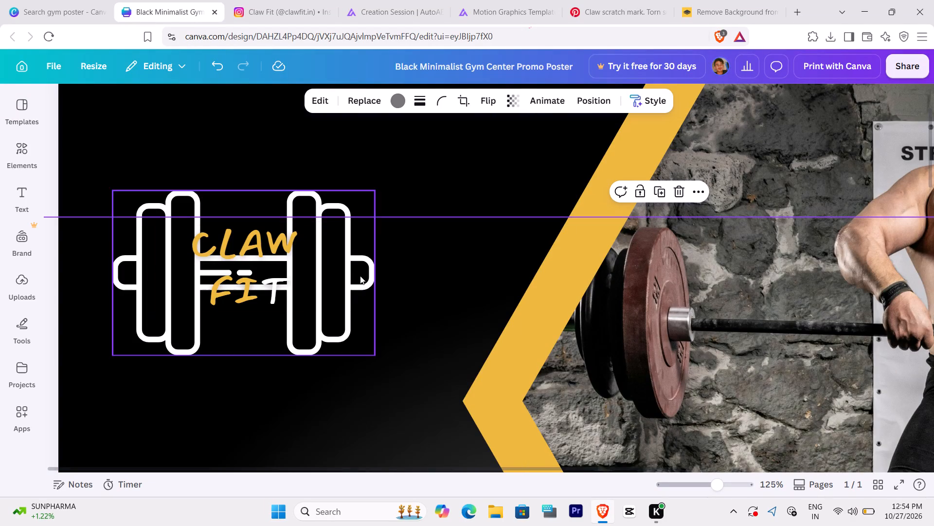
{"action": "left_click_drag", "start_coordinate": [292, 306], "coordinate": [291, 295]}
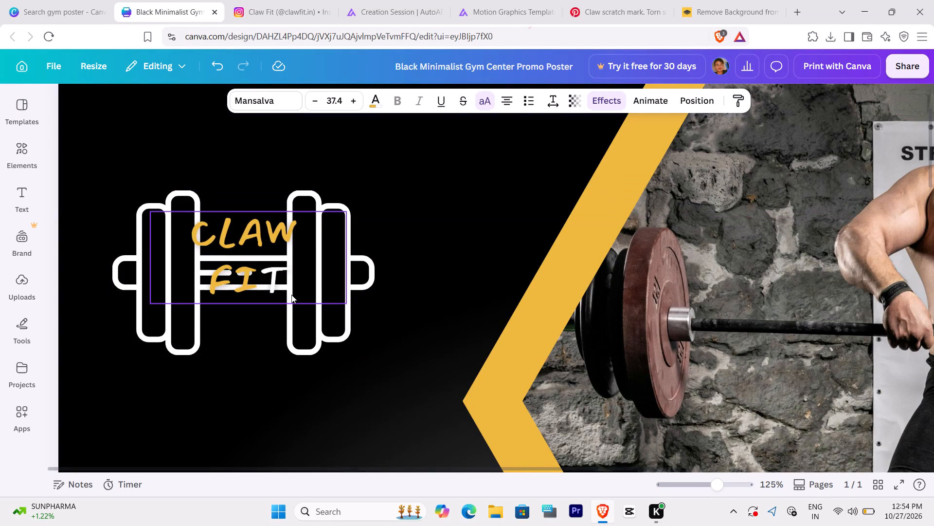
{"action": "left_click", "coordinate": [271, 185]}
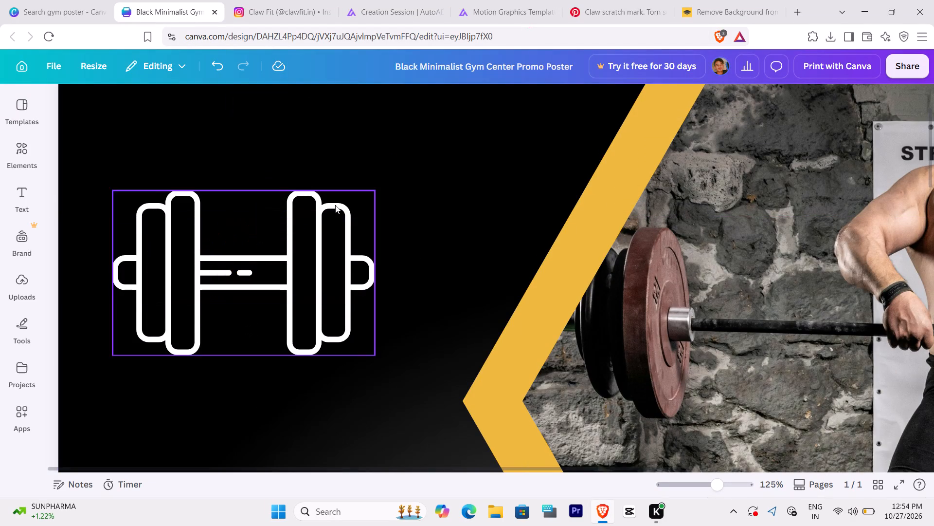
Check the Claw Fit Instagram profile, switch to the AutoAE animation templates and browse through the listed designs.
{"action": "left_click", "coordinate": [0, 0]}
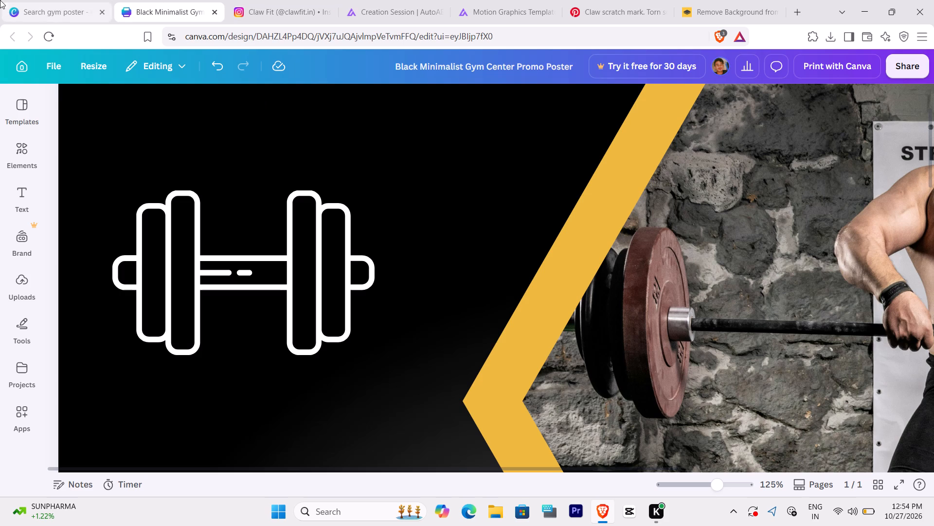
{"action": "left_click", "coordinate": [202, 0]}
{"action": "left_click", "coordinate": [239, 0]}
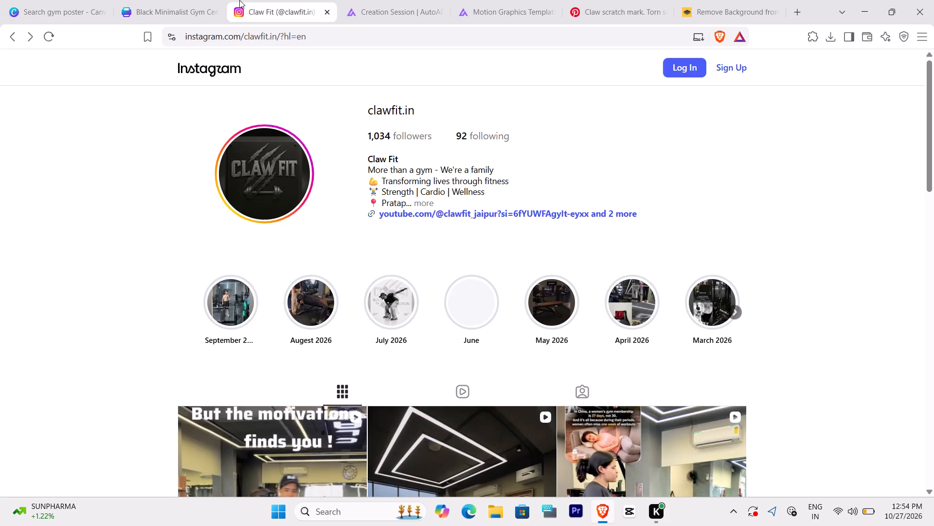
{"action": "left_click", "coordinate": [404, 0]}
{"action": "left_click", "coordinate": [495, 1]}
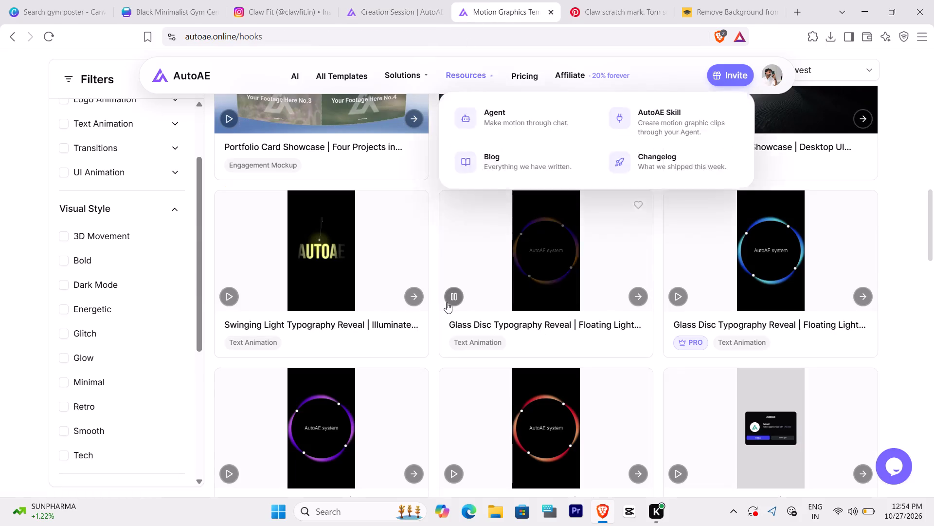
{"action": "scroll", "coordinate": [447, 302], "scroll_direction": "up", "scroll_amount": 9}
{"action": "scroll", "coordinate": [447, 302], "scroll_direction": "down", "scroll_amount": 5}
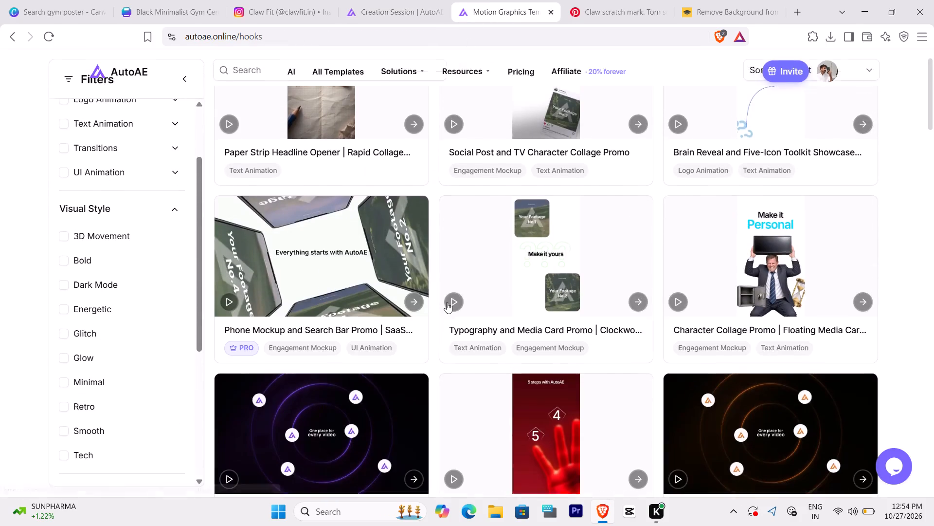
{"action": "scroll", "coordinate": [447, 302], "scroll_direction": "down", "scroll_amount": 6}
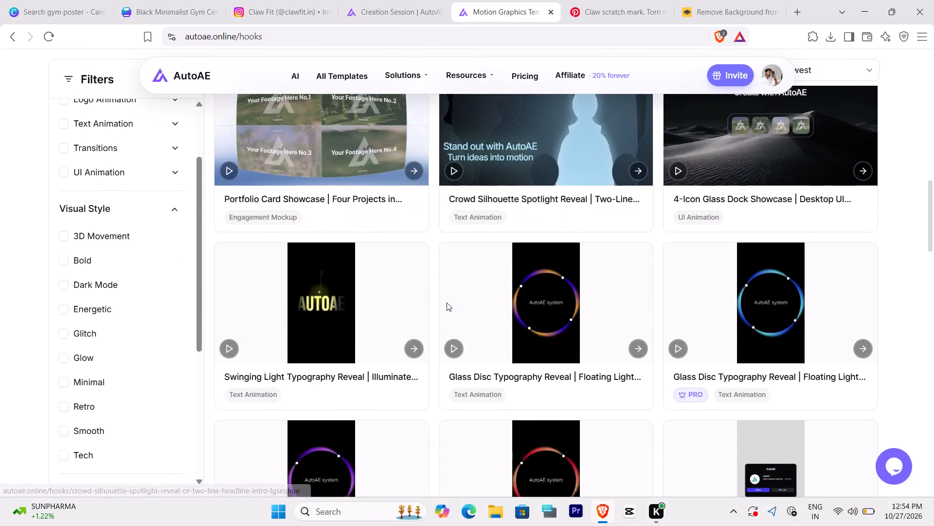
{"action": "scroll", "coordinate": [447, 302], "scroll_direction": "down", "scroll_amount": 9}
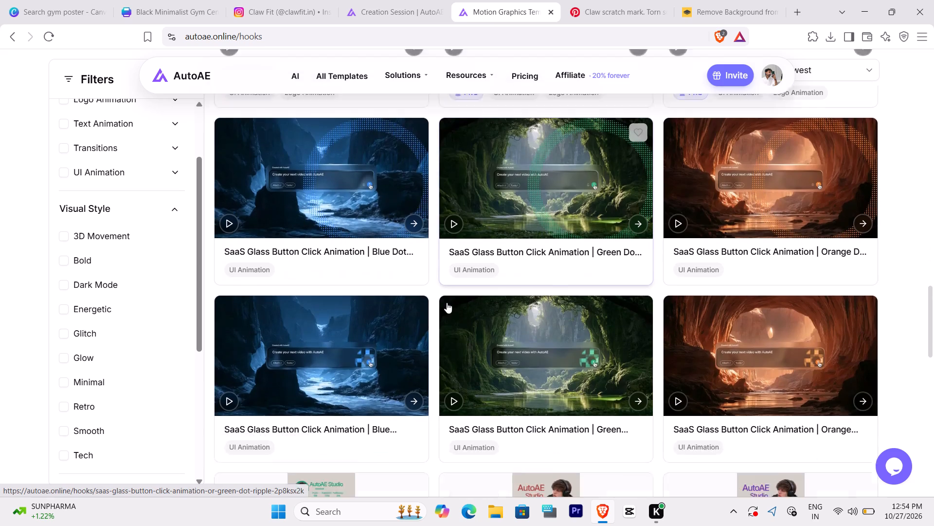
{"action": "scroll", "coordinate": [447, 302], "scroll_direction": "down", "scroll_amount": 5}
{"action": "scroll", "coordinate": [447, 302], "scroll_direction": "up", "scroll_amount": 7}
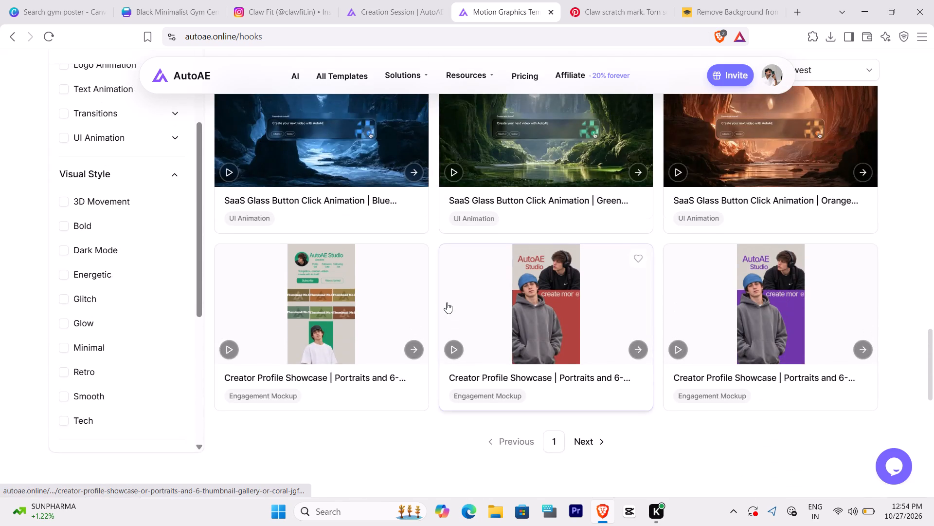
{"action": "scroll", "coordinate": [447, 302], "scroll_direction": "up", "scroll_amount": 13}
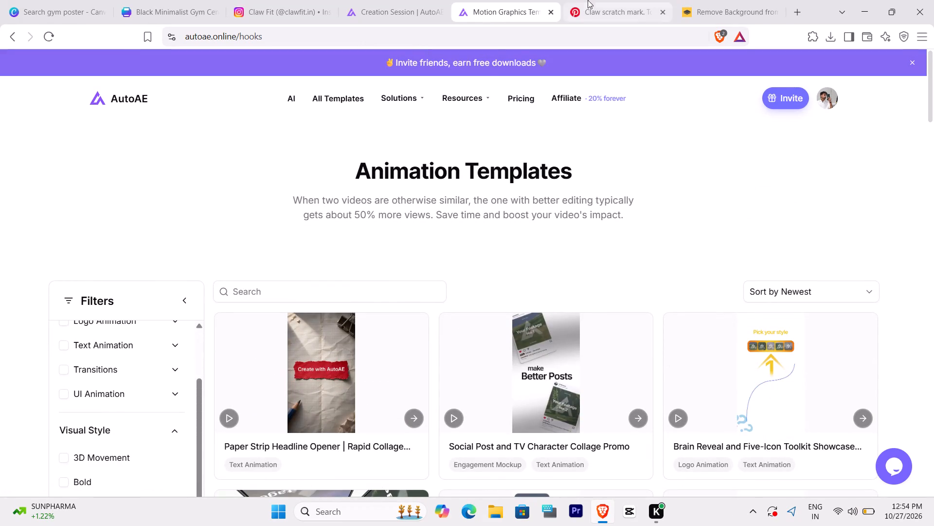
Look over the Pinterest claw scratch pin, the AutoAE session, the Canva poster and the Claw Fit logo on Instagram.
{"action": "left_click", "coordinate": [598, 5]}
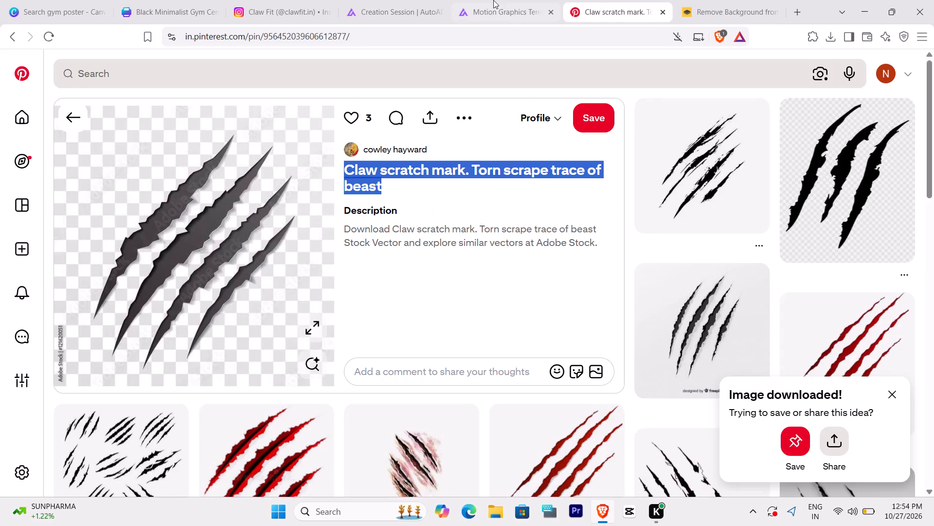
{"action": "left_click", "coordinate": [408, 0]}
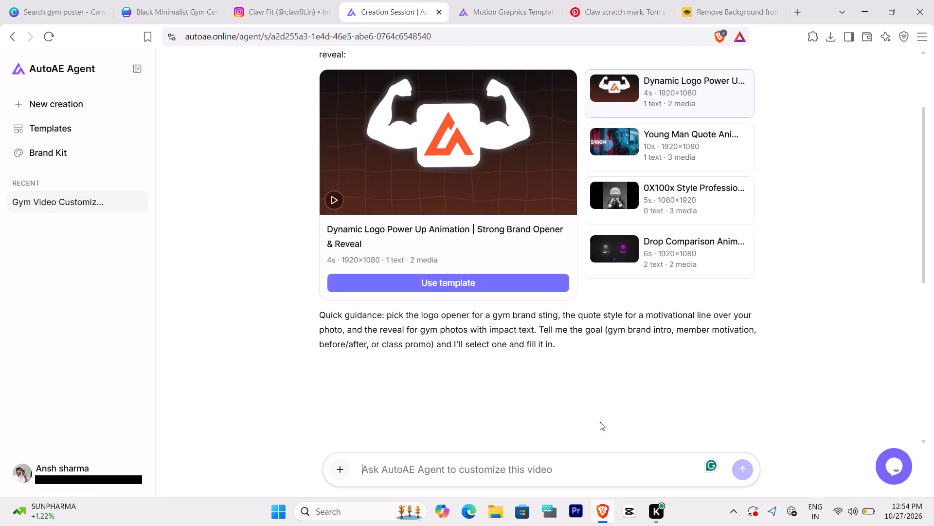
{"action": "left_click", "coordinate": [85, 0]}
{"action": "left_click", "coordinate": [180, 0]}
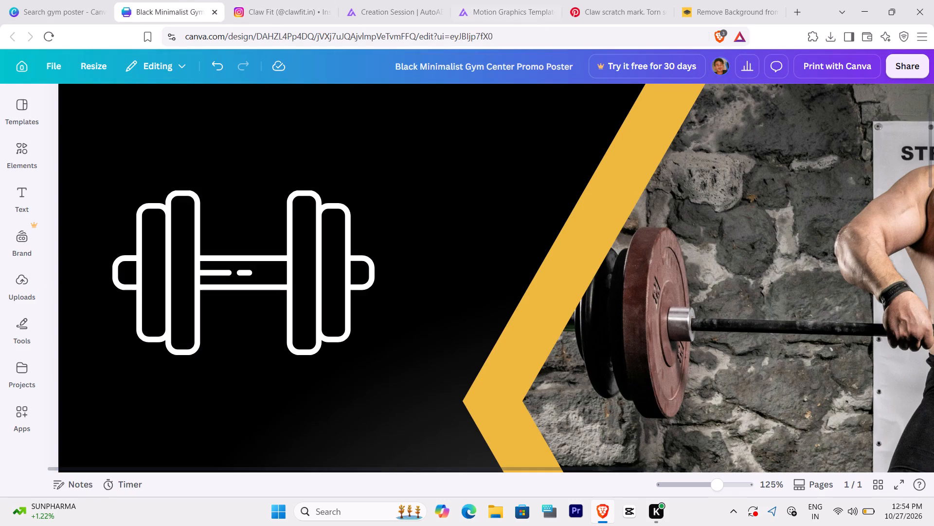
{"action": "left_click", "coordinate": [601, 0]}
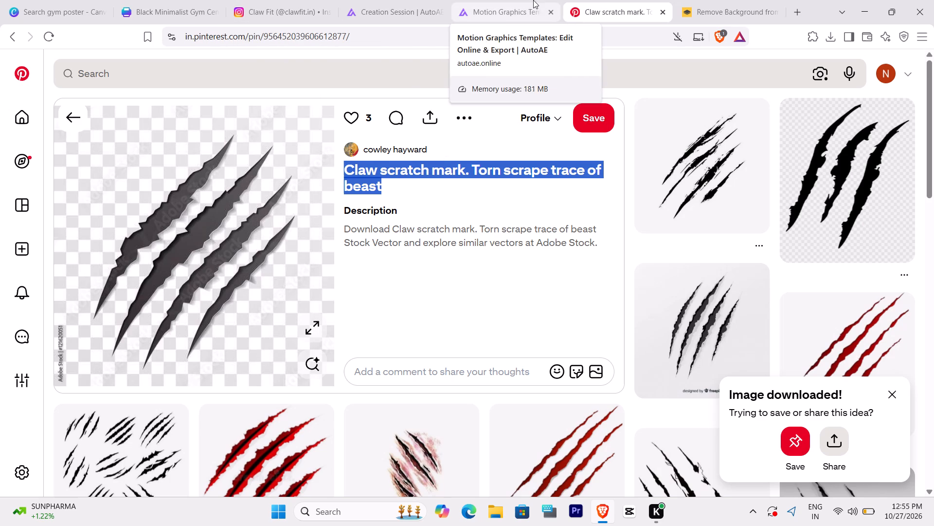
{"action": "left_click", "coordinate": [55, 0]}
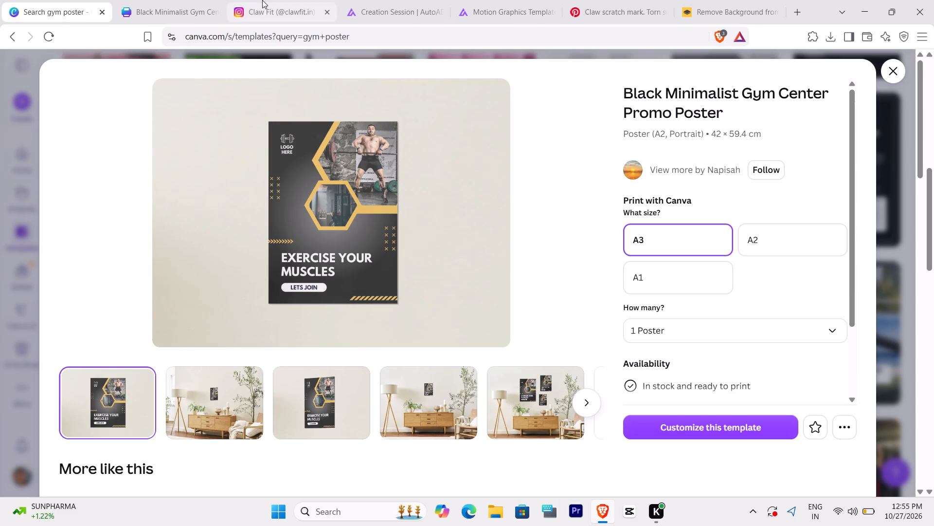
{"action": "left_click", "coordinate": [262, 0]}
{"action": "left_click", "coordinate": [149, 0]}
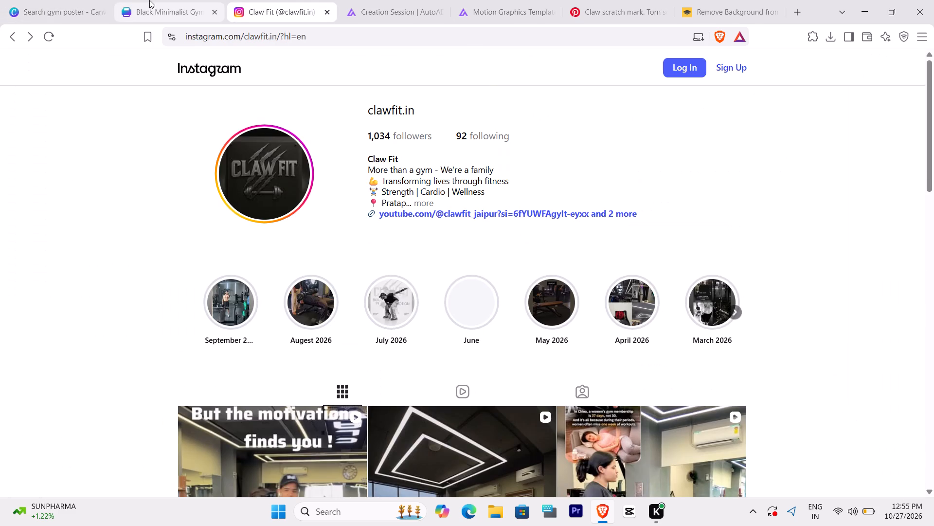
{"action": "left_click", "coordinate": [264, 0]}
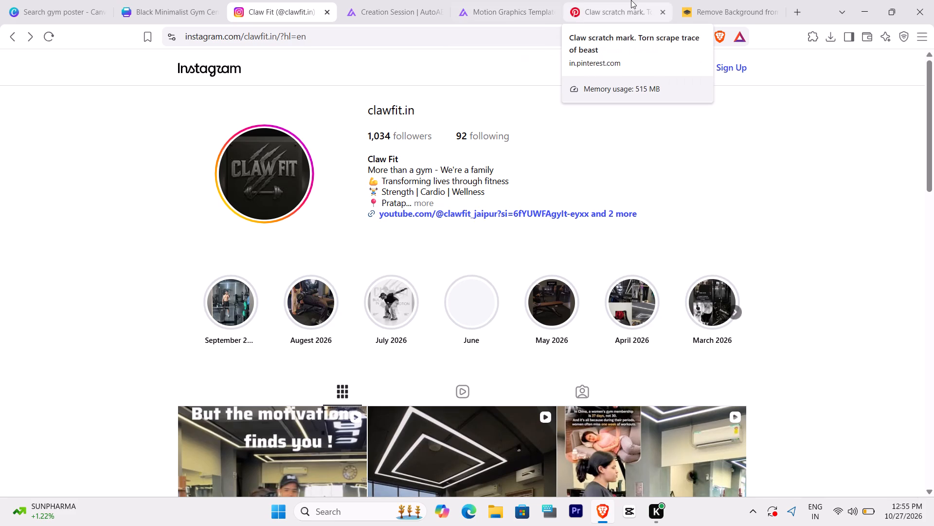
Search the web for "claw mean" in a new tab, read the expanded definition and close that tab.
{"action": "left_click", "coordinate": [794, 5]}
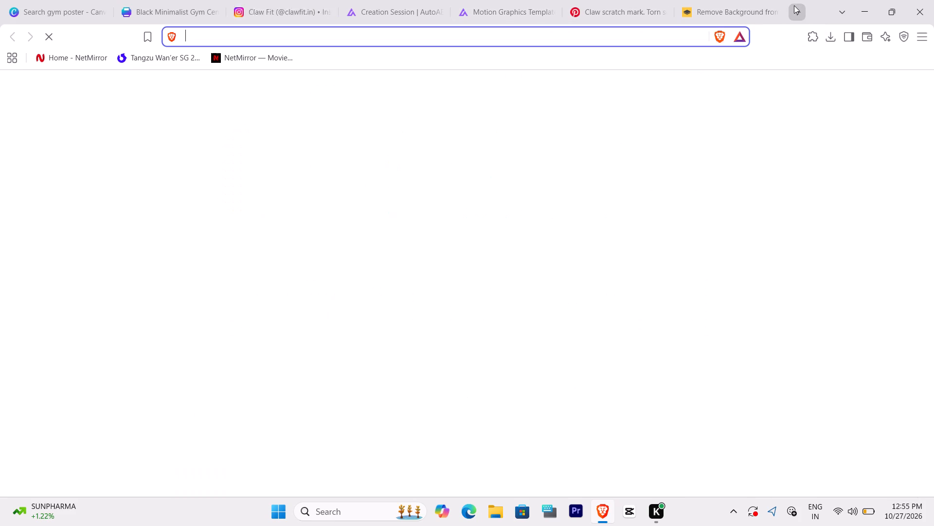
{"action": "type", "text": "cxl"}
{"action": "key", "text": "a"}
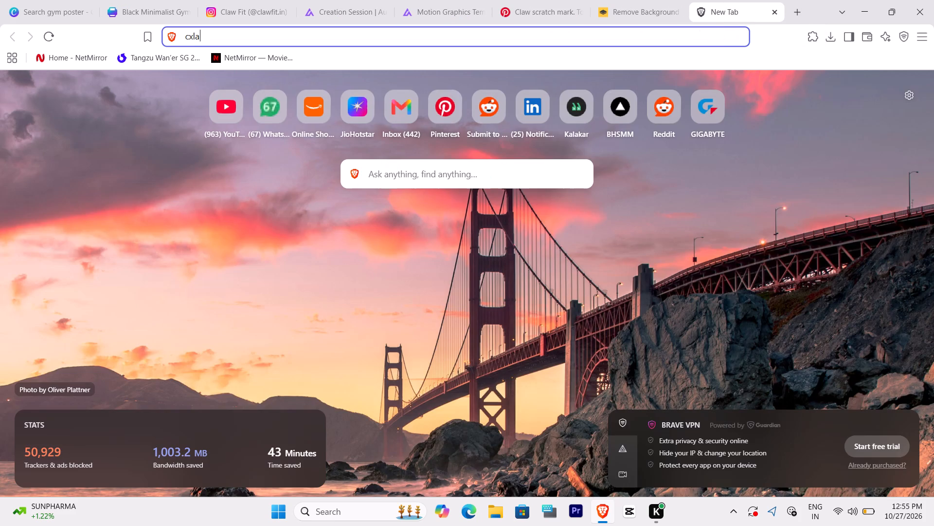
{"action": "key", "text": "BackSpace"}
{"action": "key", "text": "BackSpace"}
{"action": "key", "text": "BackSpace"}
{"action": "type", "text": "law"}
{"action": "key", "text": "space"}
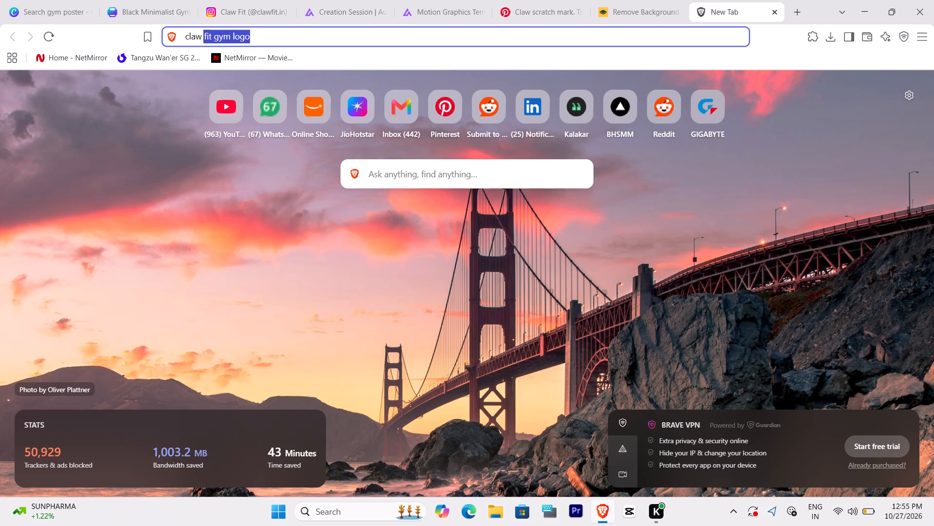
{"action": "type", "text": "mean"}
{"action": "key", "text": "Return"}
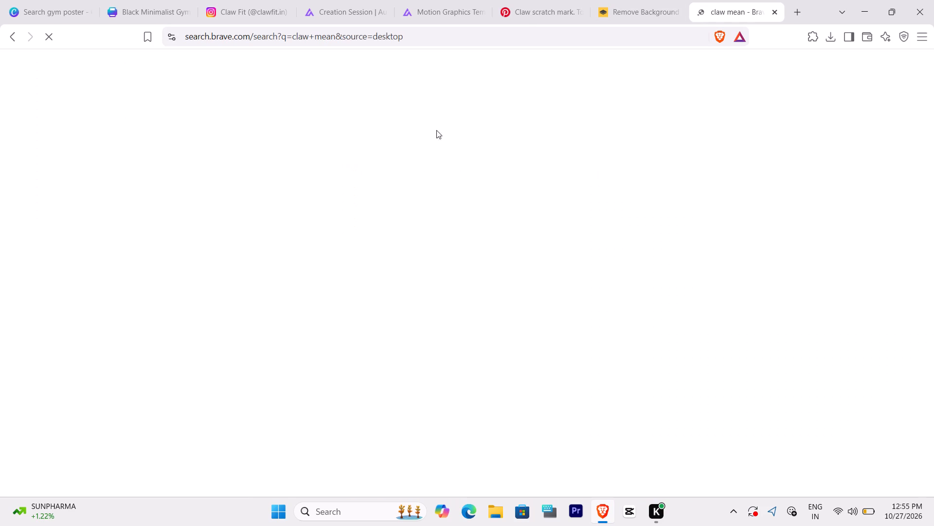
{"action": "left_click", "coordinate": [226, 277]}
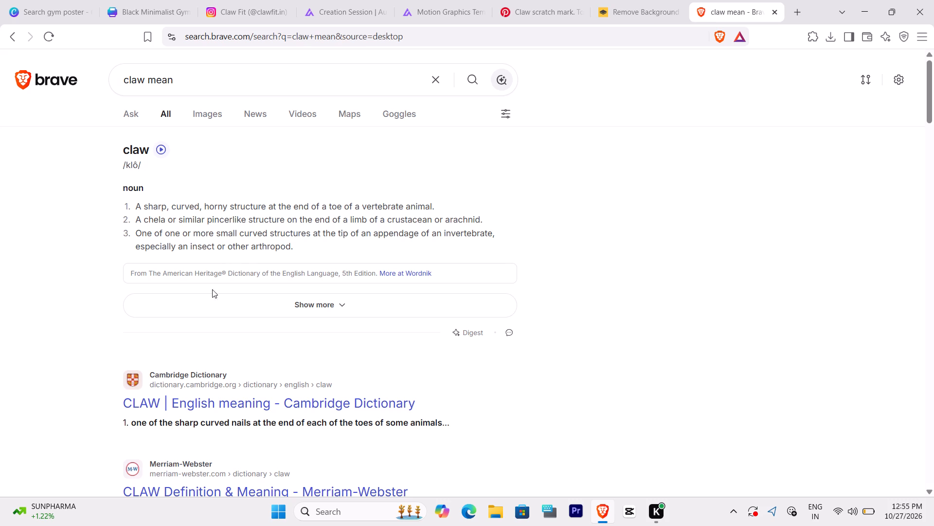
{"action": "left_click", "coordinate": [213, 304]}
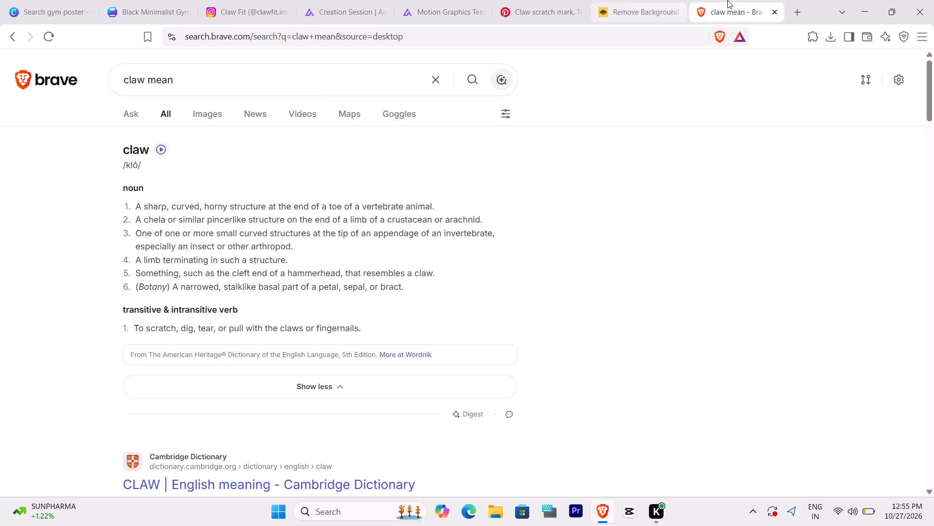
{"action": "left_click", "coordinate": [772, 11]}
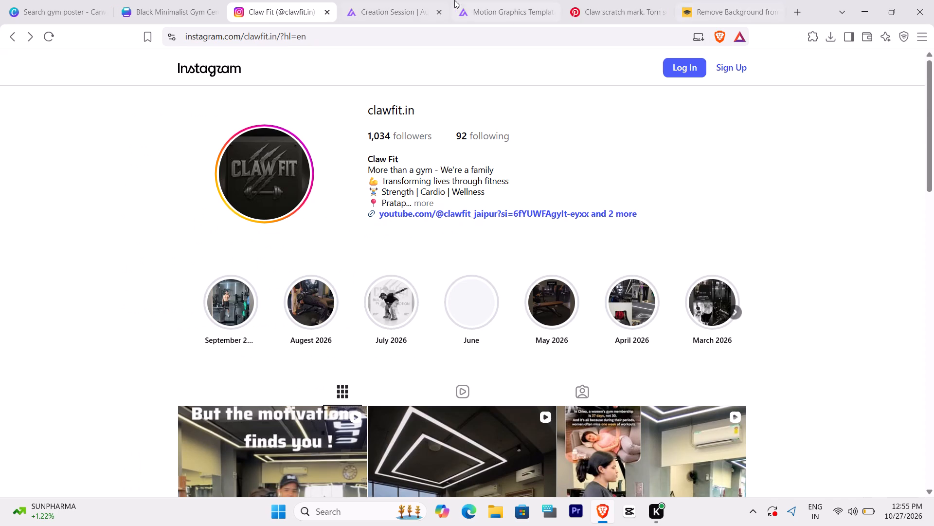
Check the Pinterest claw scratch image again, return to the Canva gym poster and examine its overall layout.
{"action": "left_click", "coordinate": [608, 0]}
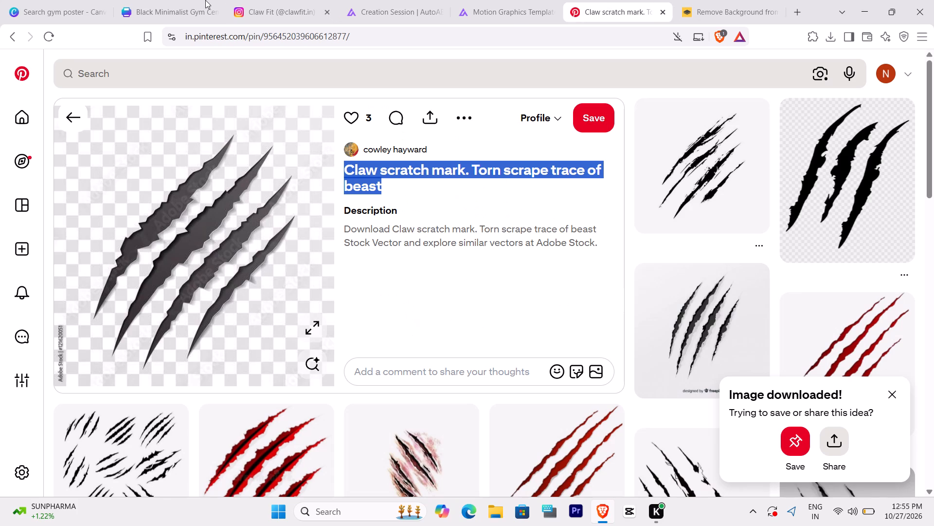
{"action": "left_click", "coordinate": [205, 0]}
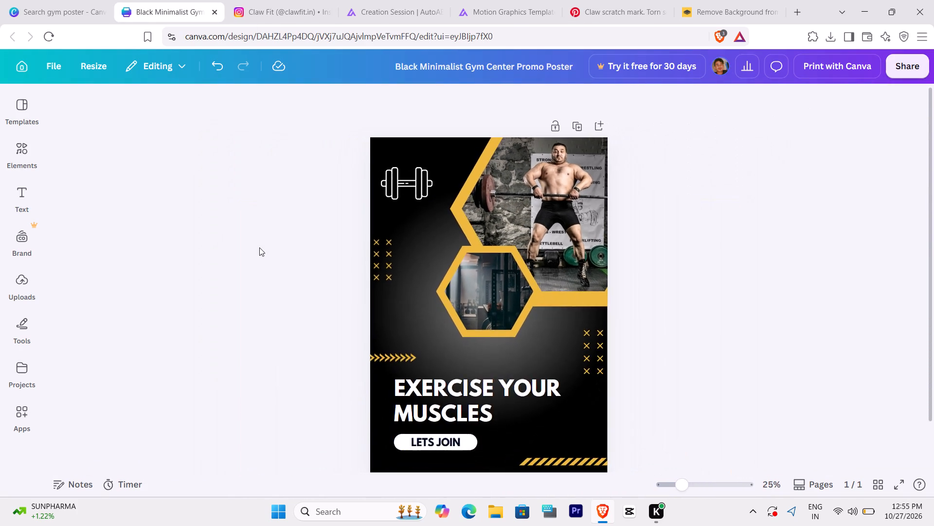
{"action": "scroll", "coordinate": [259, 247], "scroll_direction": "right", "scroll_amount": 1}
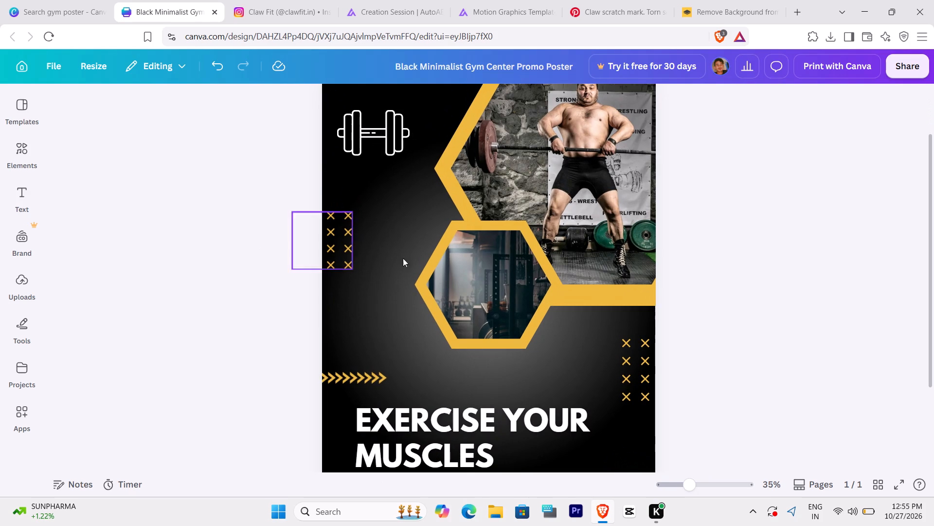
{"action": "scroll", "coordinate": [398, 258], "scroll_direction": "right", "scroll_amount": 2}
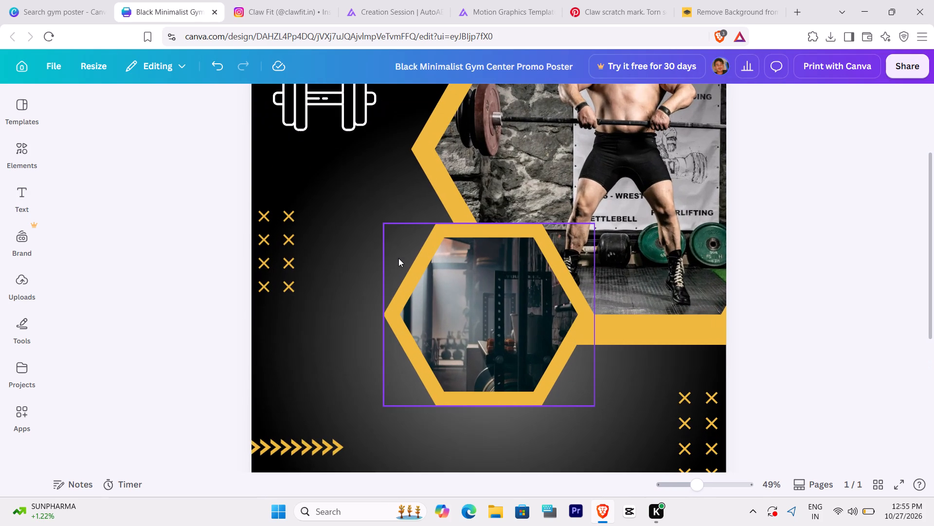
{"action": "scroll", "coordinate": [398, 258], "scroll_direction": "up", "scroll_amount": 3}
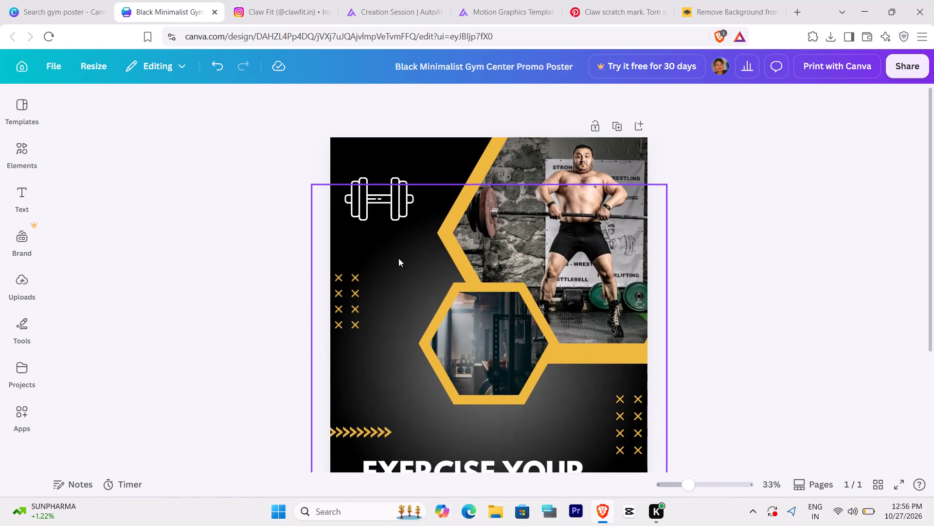
{"action": "left_click", "coordinate": [251, 228]}
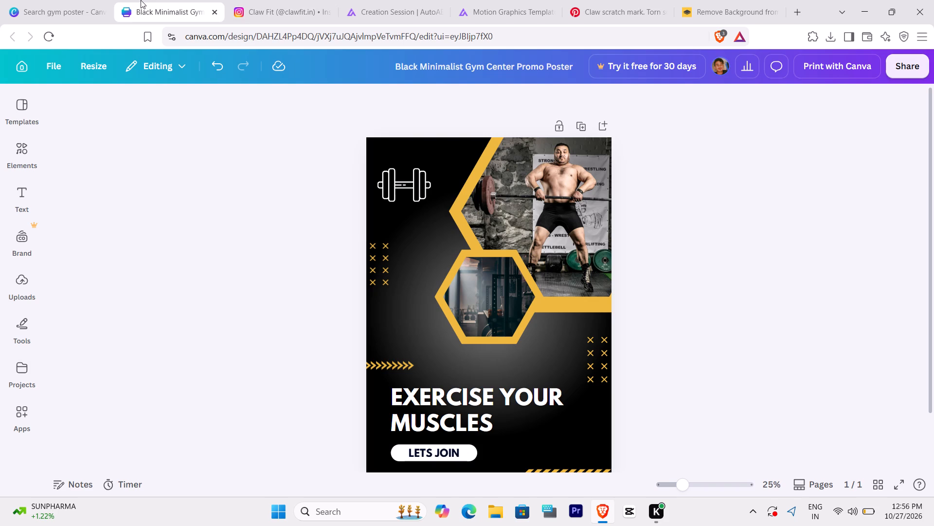
Switch to the Canva template search page showing the Black Minimalist Gym Center Promo Poster.
{"action": "left_click", "coordinate": [72, 0]}
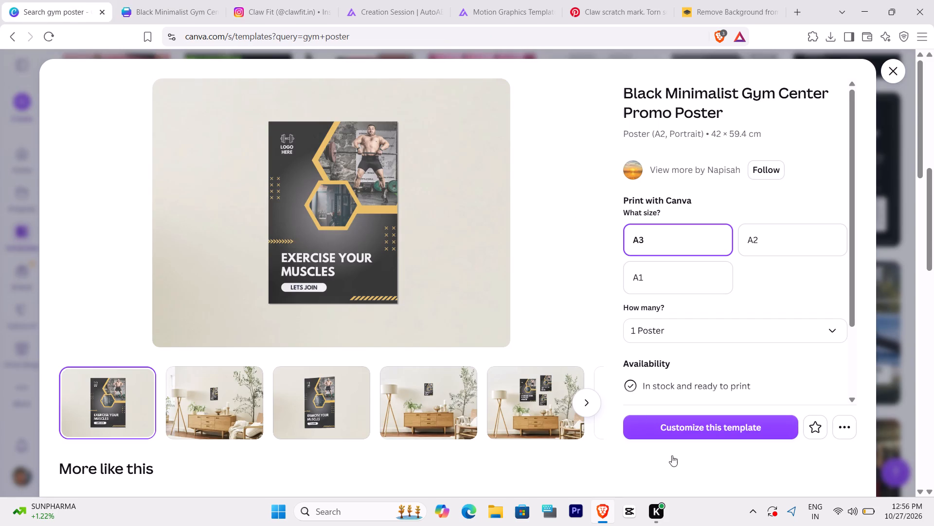